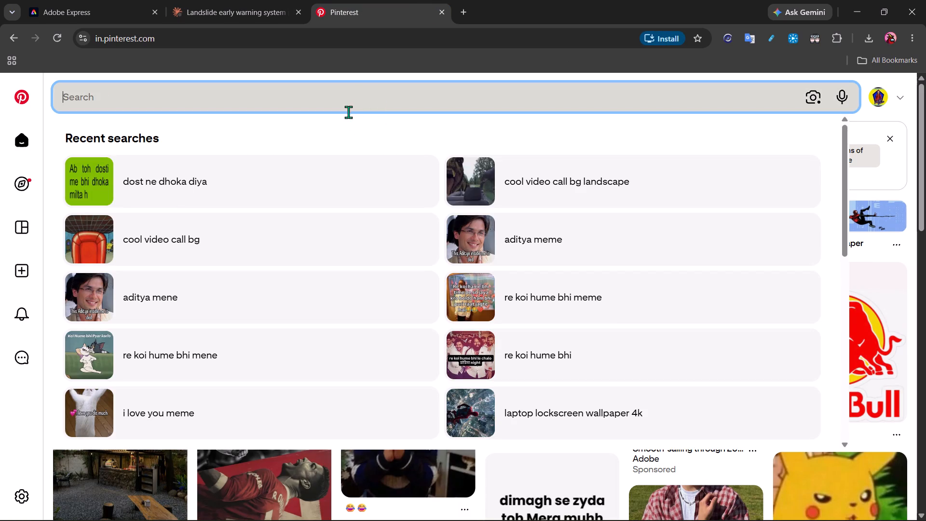
{"action": "type", "text": "ppt title"}
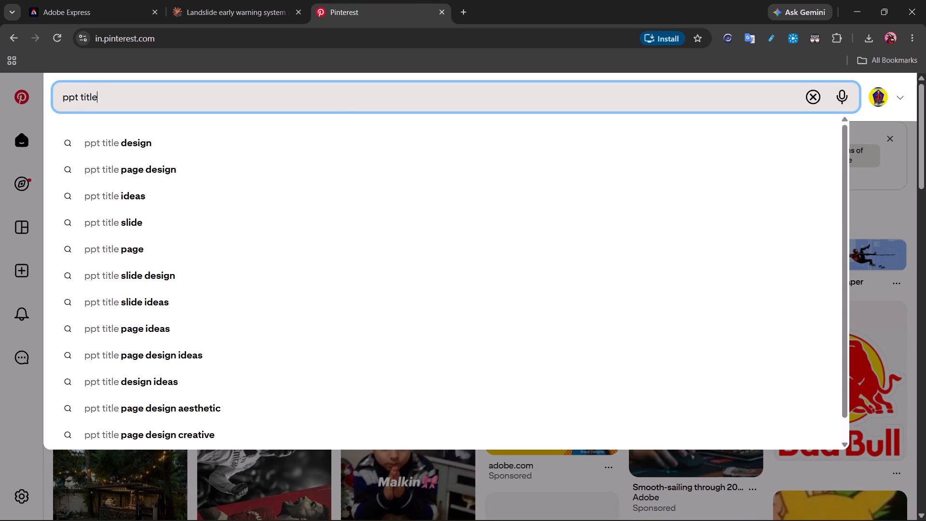
{"action": "key", "text": "Down"}
{"action": "key", "text": "Down"}
{"action": "key", "text": "Return"}
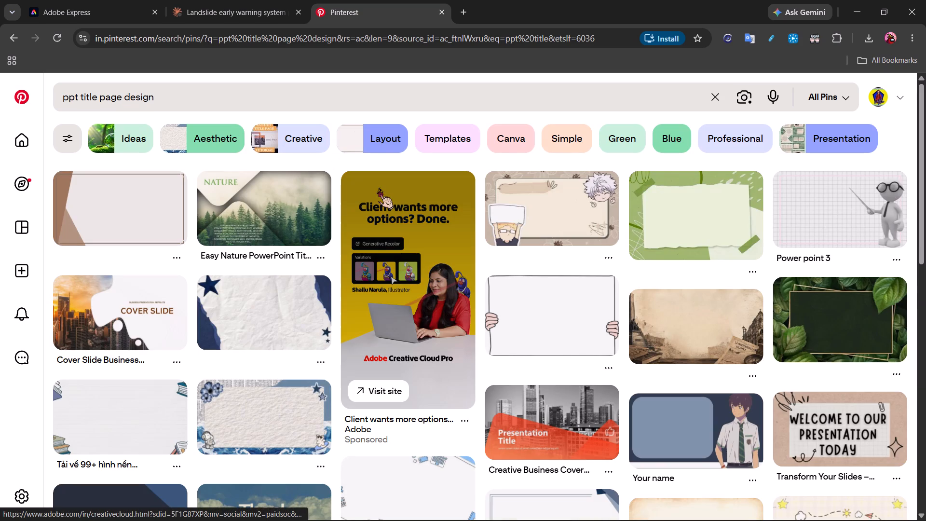
{"action": "scroll", "coordinate": [378, 188], "scroll_direction": "down", "scroll_amount": 1}
{"action": "scroll", "coordinate": [378, 188], "scroll_direction": "up", "scroll_amount": 1}
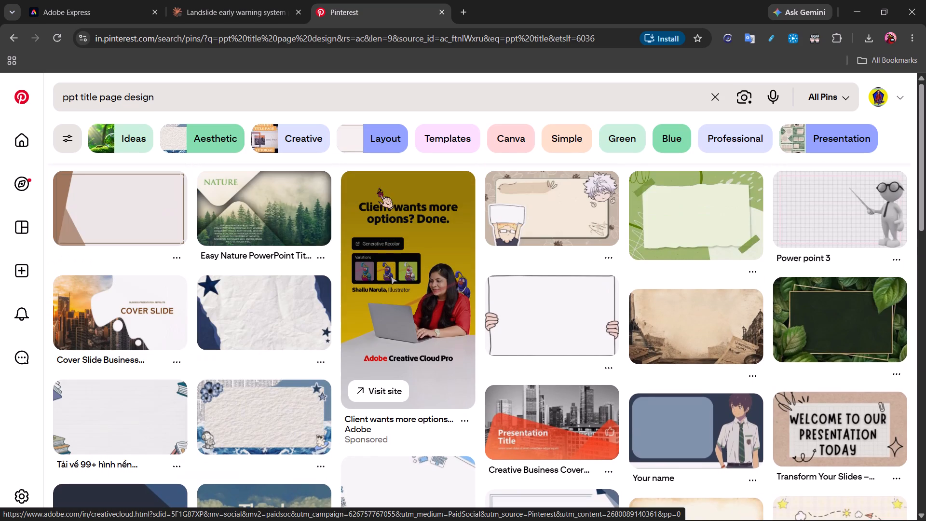
Switch to Adobe Express, search for "prese" and start a new blank Presentation from the suggestions.
{"action": "left_click", "coordinate": [103, 0]}
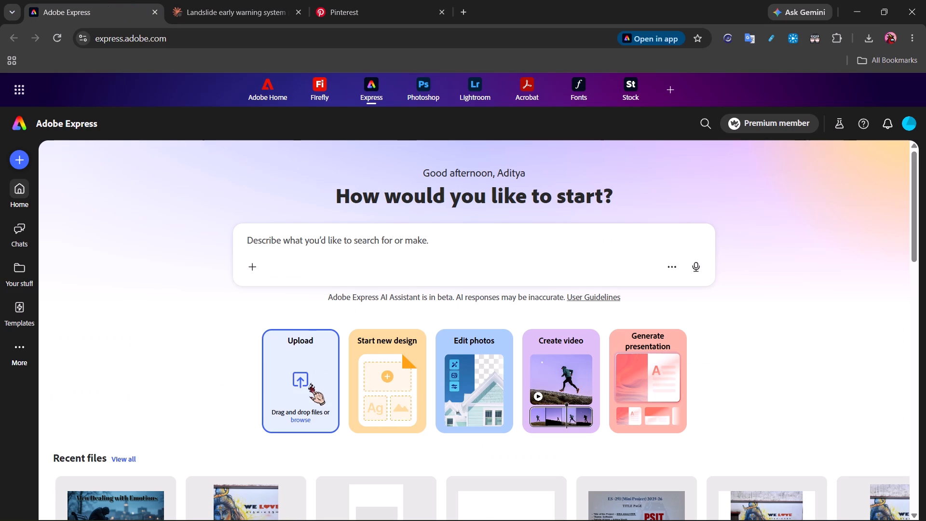
{"action": "scroll", "coordinate": [310, 385], "scroll_direction": "down", "scroll_amount": 2}
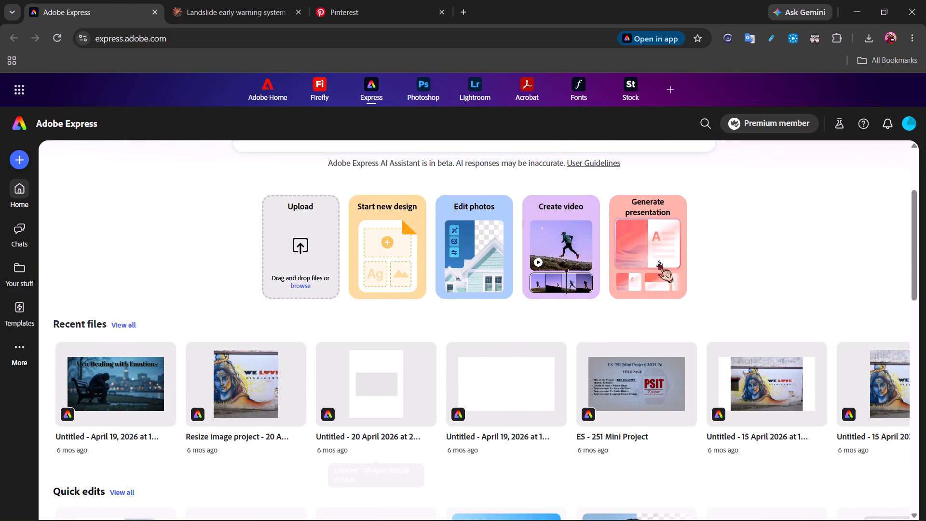
{"action": "scroll", "coordinate": [259, 412], "scroll_direction": "down", "scroll_amount": 1}
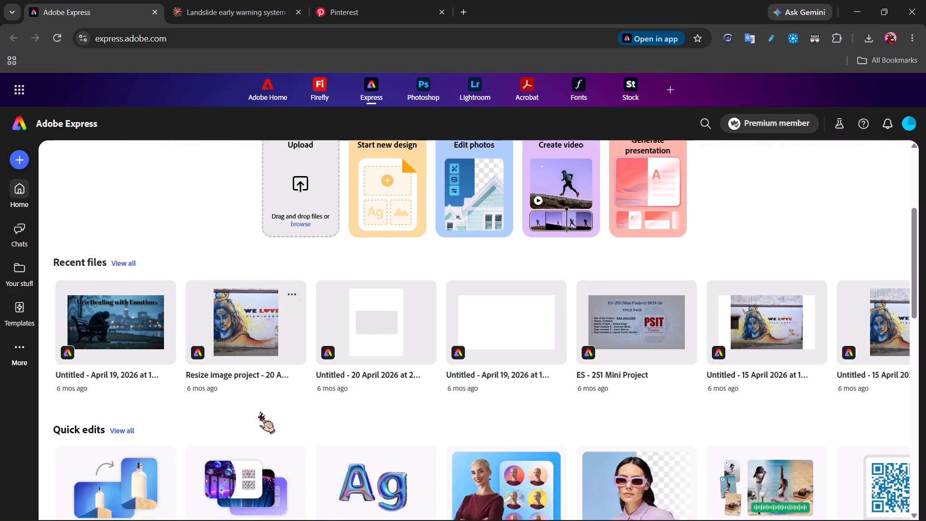
{"action": "scroll", "coordinate": [259, 412], "scroll_direction": "down", "scroll_amount": 3}
{"action": "scroll", "coordinate": [259, 412], "scroll_direction": "up", "scroll_amount": 1}
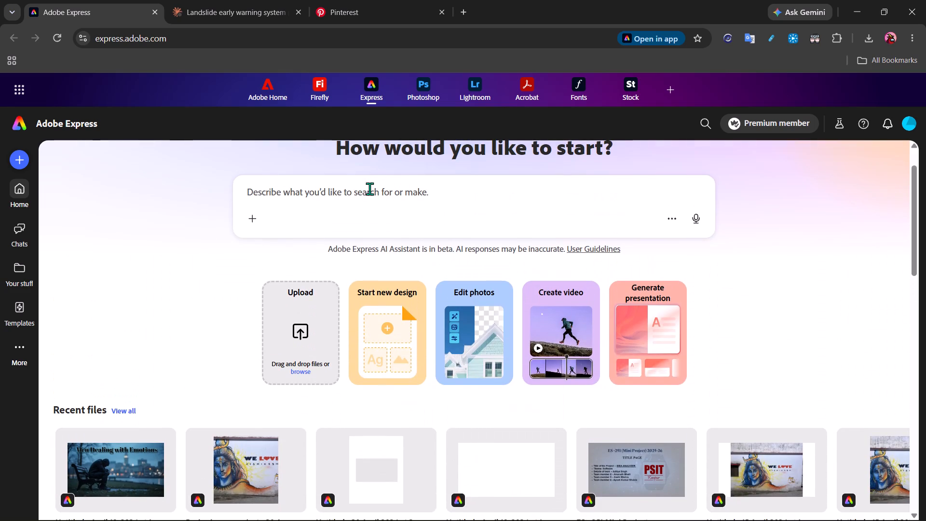
{"action": "scroll", "coordinate": [372, 226], "scroll_direction": "up", "scroll_amount": 2}
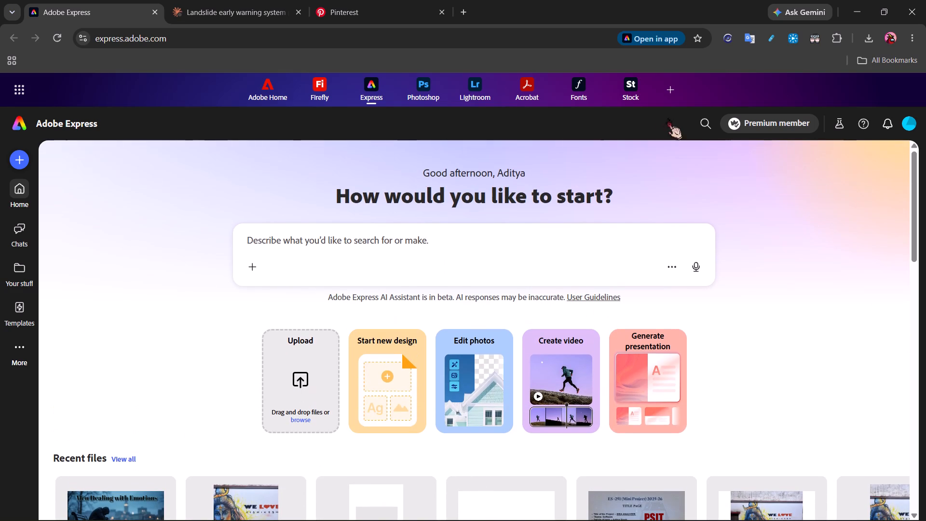
{"action": "left_click", "coordinate": [700, 120]}
{"action": "type", "text": "prese"}
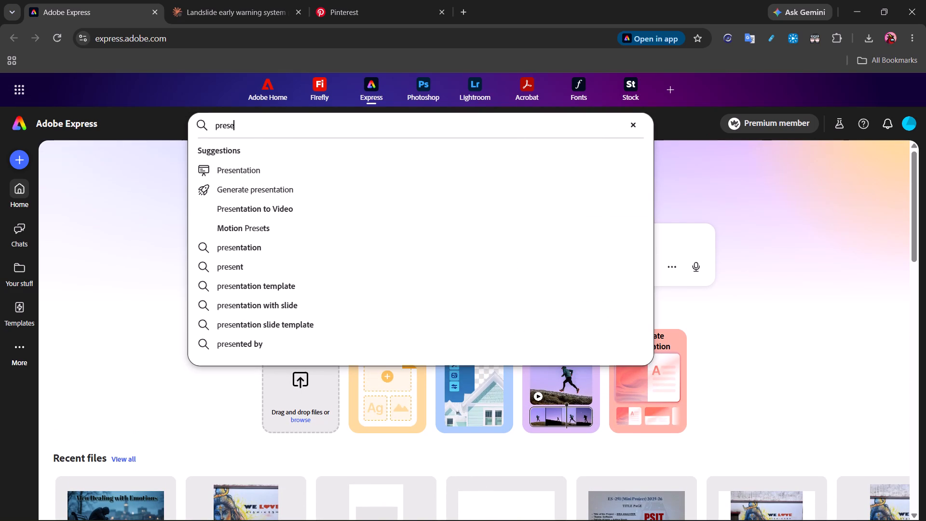
{"action": "left_click", "coordinate": [270, 168]}
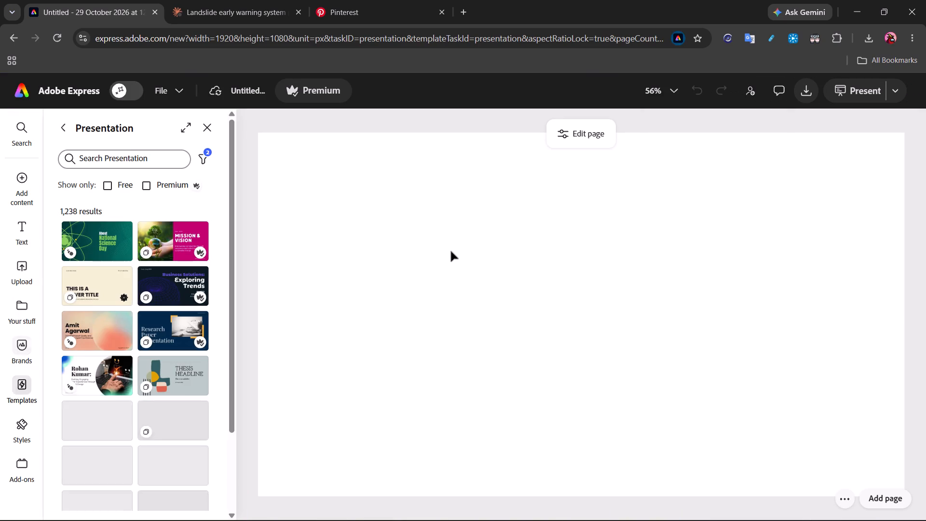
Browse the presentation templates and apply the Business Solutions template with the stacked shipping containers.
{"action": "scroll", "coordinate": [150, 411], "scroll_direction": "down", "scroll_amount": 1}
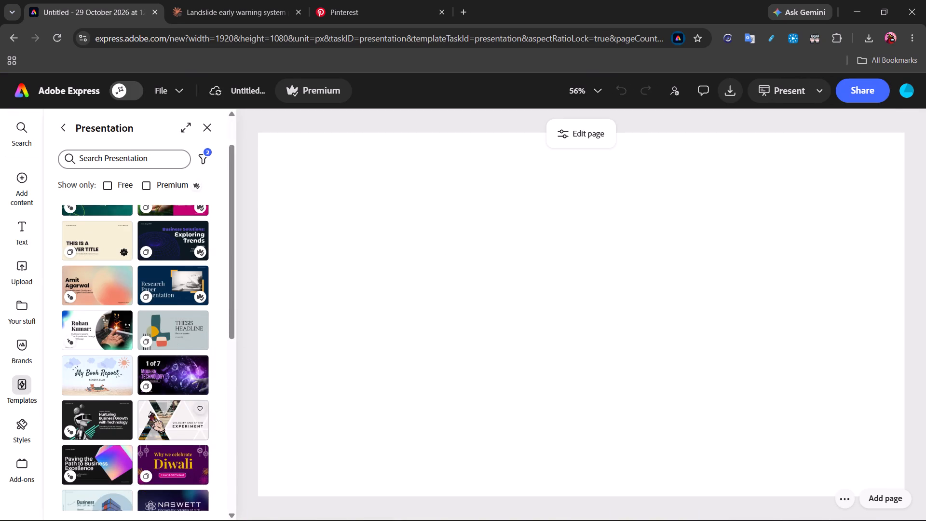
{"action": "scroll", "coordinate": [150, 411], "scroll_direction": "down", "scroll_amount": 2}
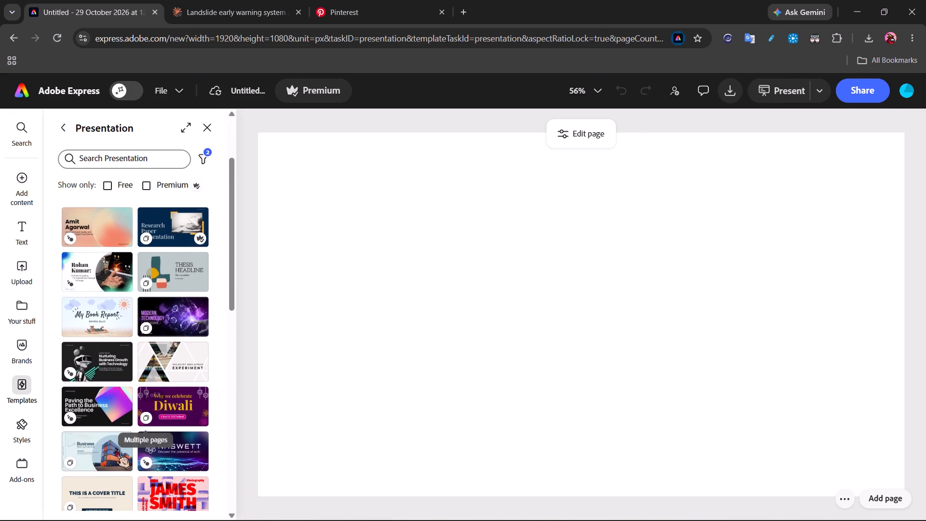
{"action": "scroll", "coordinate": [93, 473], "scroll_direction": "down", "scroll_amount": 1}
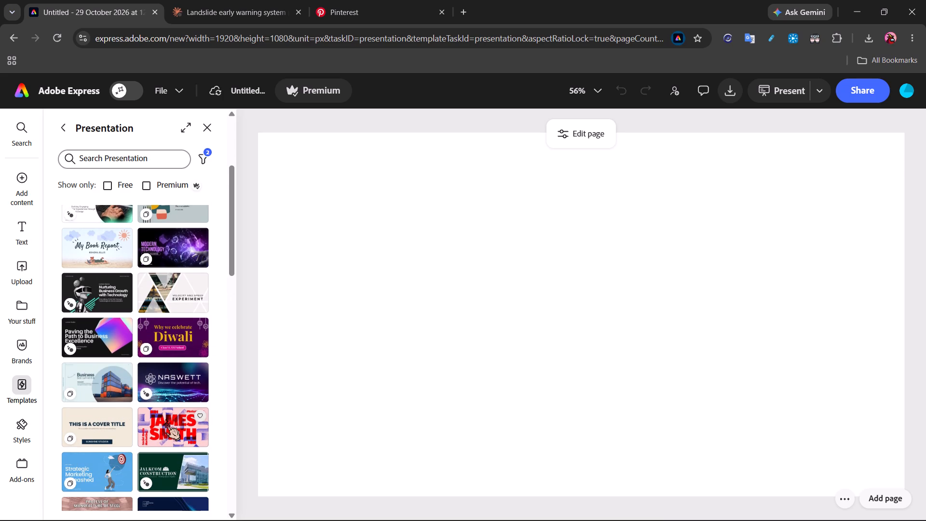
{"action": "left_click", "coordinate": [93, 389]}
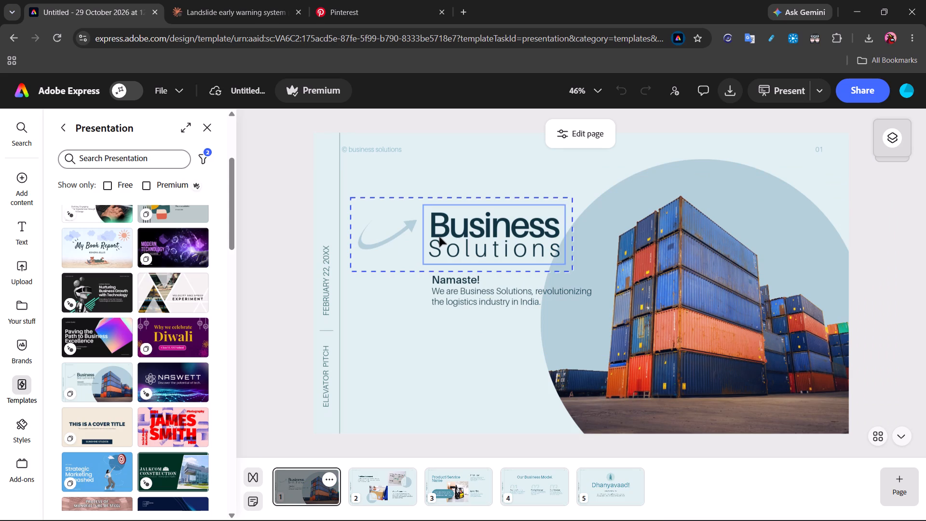
Look through more presentation templates and apply the dark blue Project Report template.
{"action": "scroll", "coordinate": [106, 342], "scroll_direction": "down", "scroll_amount": 4}
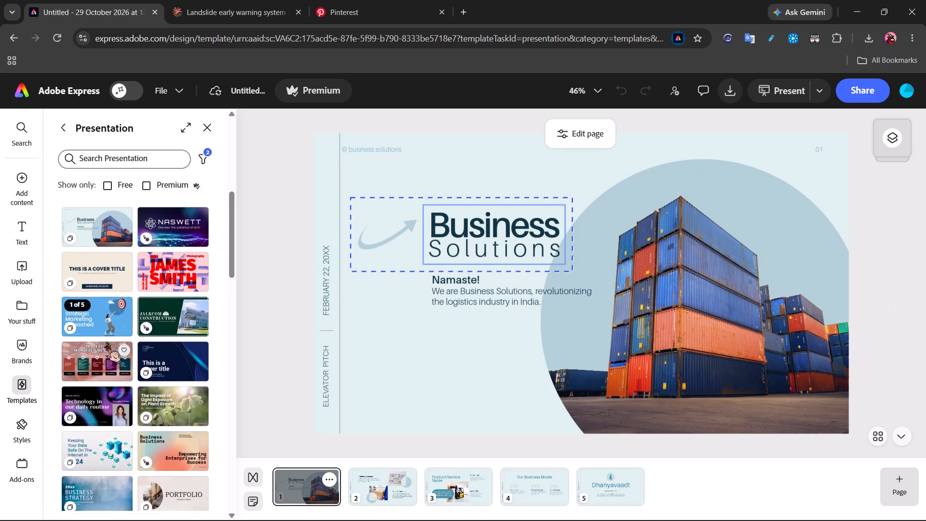
{"action": "scroll", "coordinate": [106, 342], "scroll_direction": "down", "scroll_amount": 3}
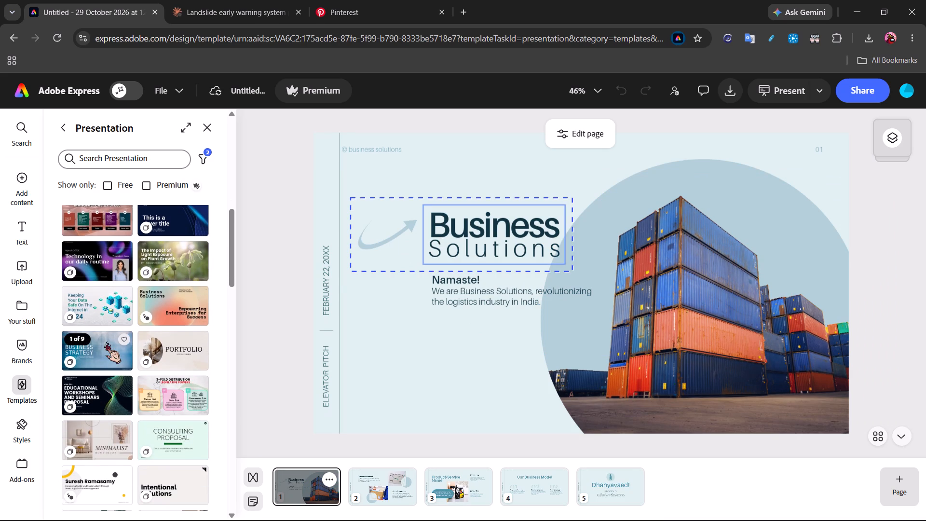
{"action": "scroll", "coordinate": [106, 342], "scroll_direction": "down", "scroll_amount": 4}
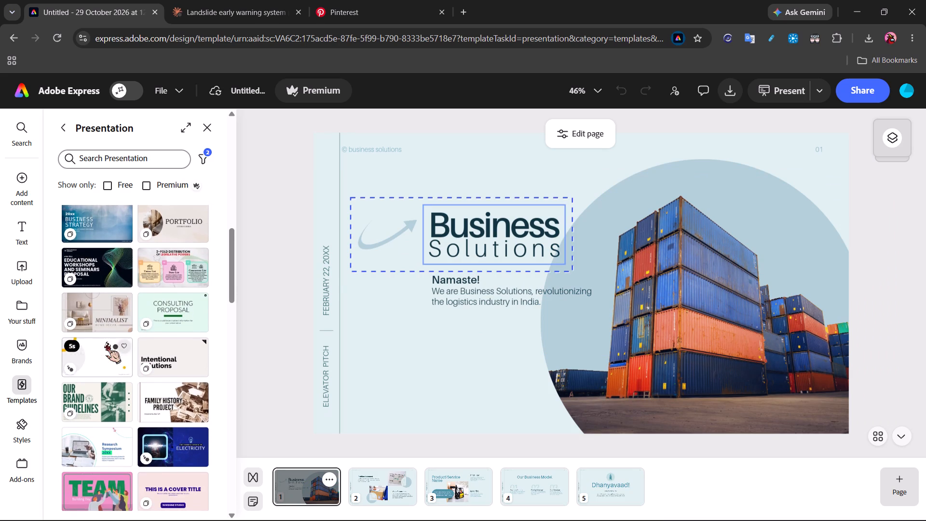
{"action": "scroll", "coordinate": [106, 342], "scroll_direction": "down", "scroll_amount": 3}
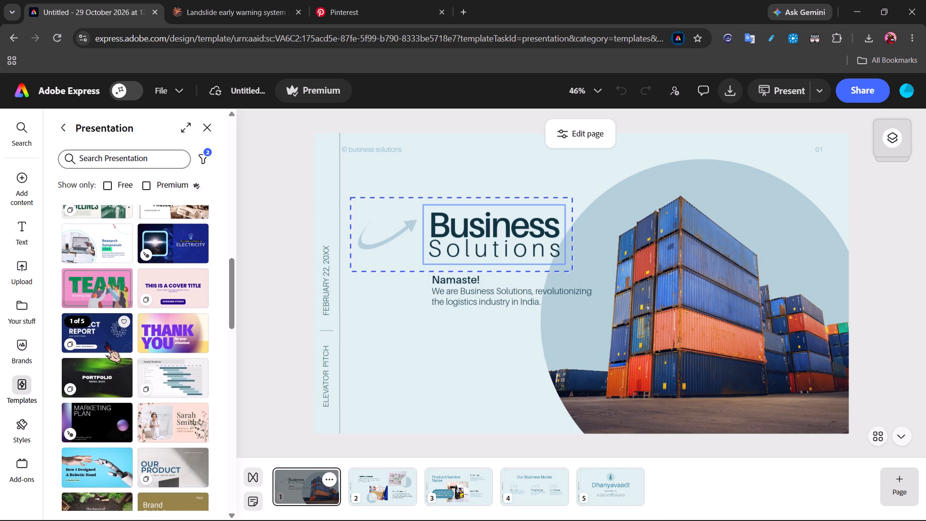
{"action": "scroll", "coordinate": [106, 342], "scroll_direction": "down", "scroll_amount": 2}
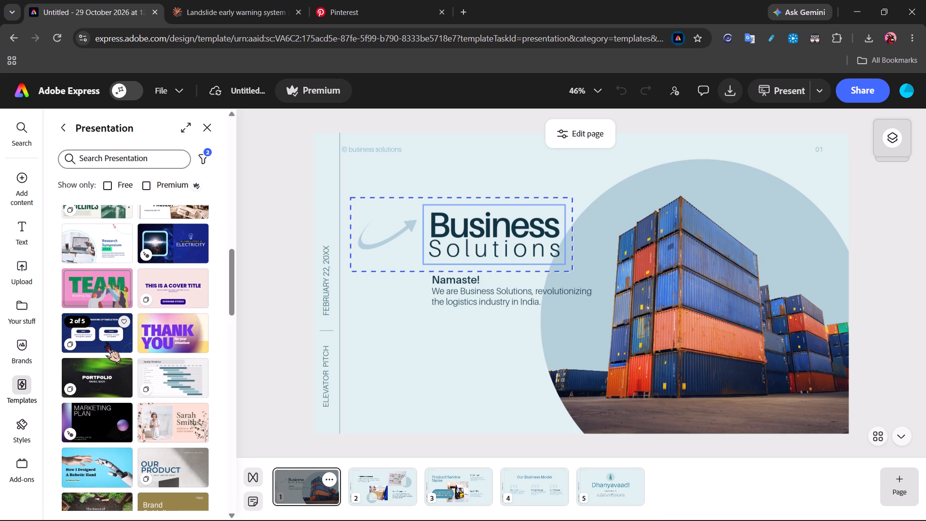
{"action": "scroll", "coordinate": [106, 342], "scroll_direction": "down", "scroll_amount": 1}
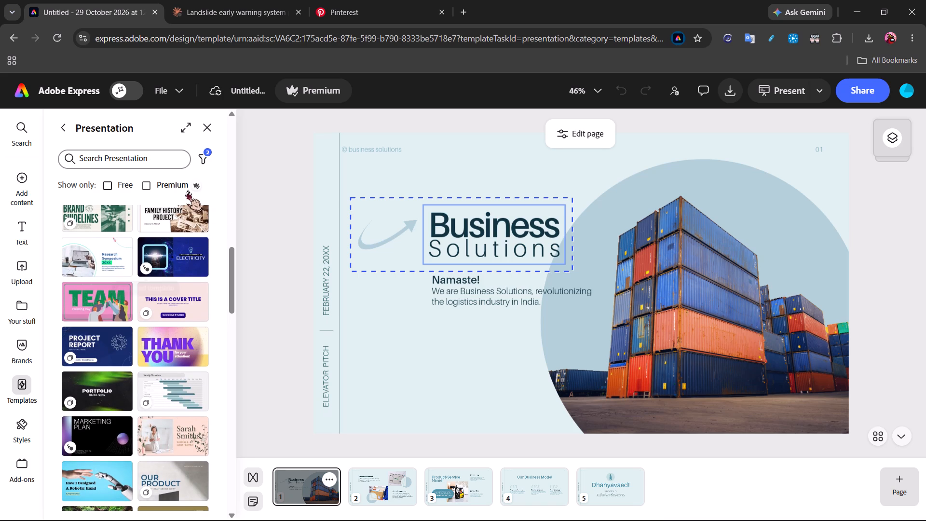
{"action": "left_click", "coordinate": [95, 348]}
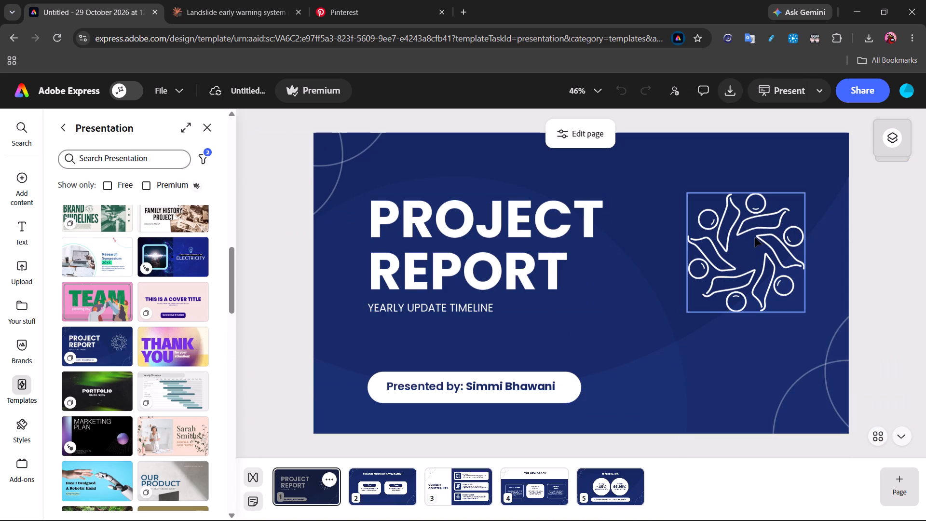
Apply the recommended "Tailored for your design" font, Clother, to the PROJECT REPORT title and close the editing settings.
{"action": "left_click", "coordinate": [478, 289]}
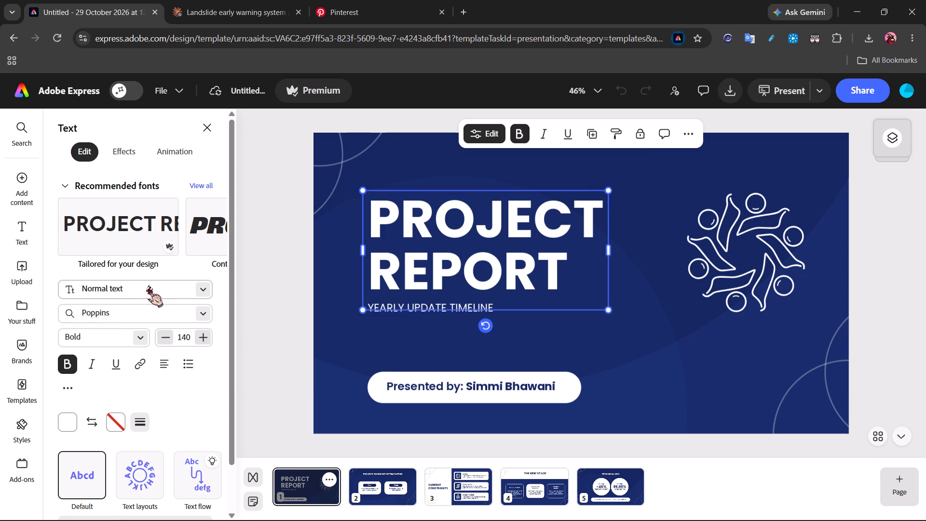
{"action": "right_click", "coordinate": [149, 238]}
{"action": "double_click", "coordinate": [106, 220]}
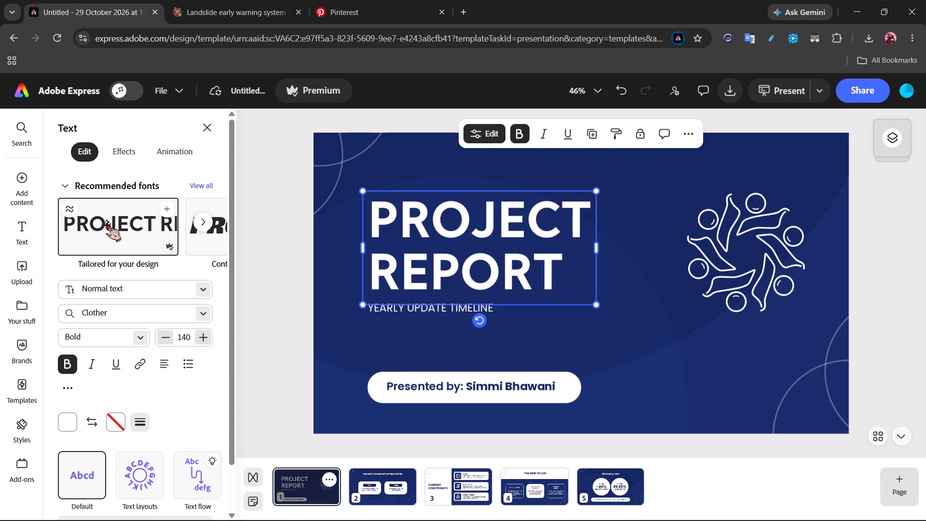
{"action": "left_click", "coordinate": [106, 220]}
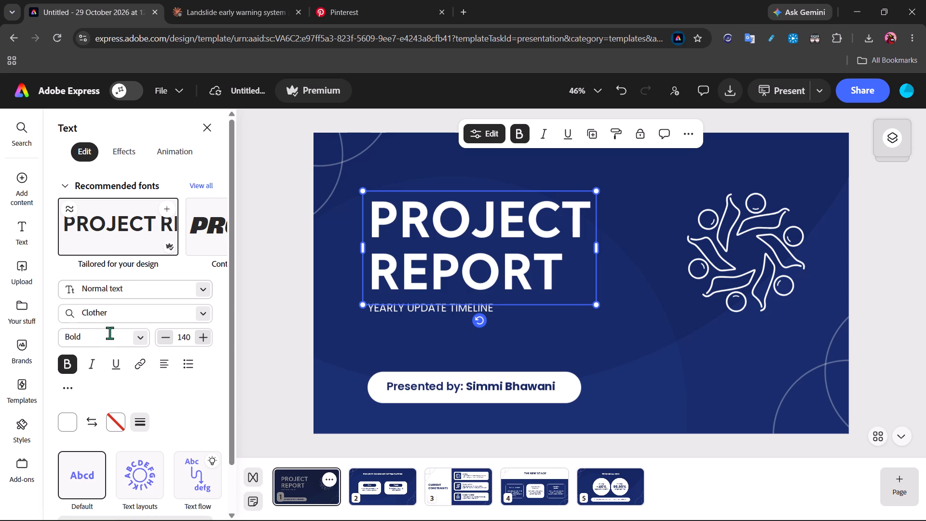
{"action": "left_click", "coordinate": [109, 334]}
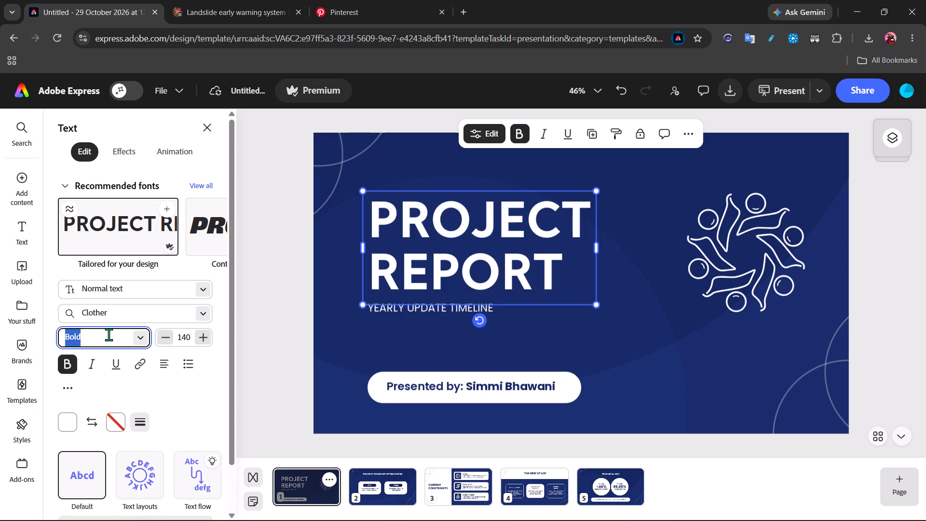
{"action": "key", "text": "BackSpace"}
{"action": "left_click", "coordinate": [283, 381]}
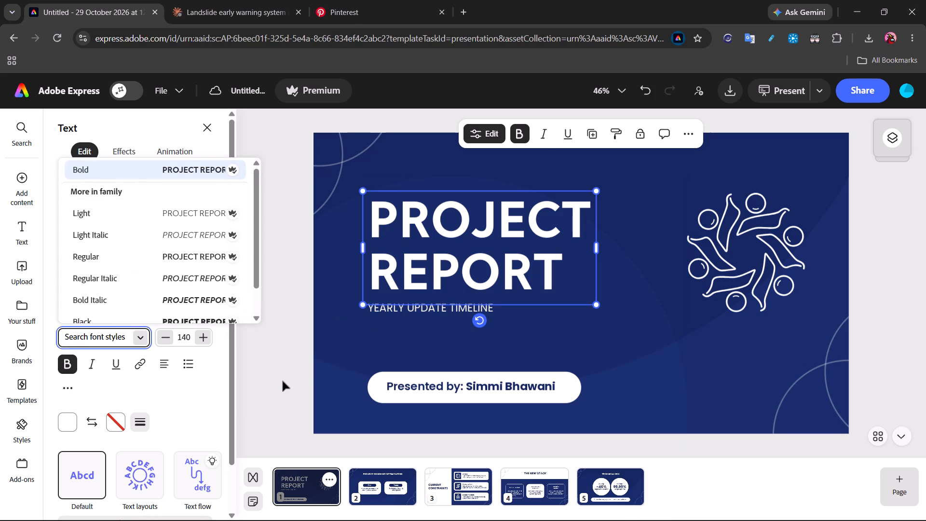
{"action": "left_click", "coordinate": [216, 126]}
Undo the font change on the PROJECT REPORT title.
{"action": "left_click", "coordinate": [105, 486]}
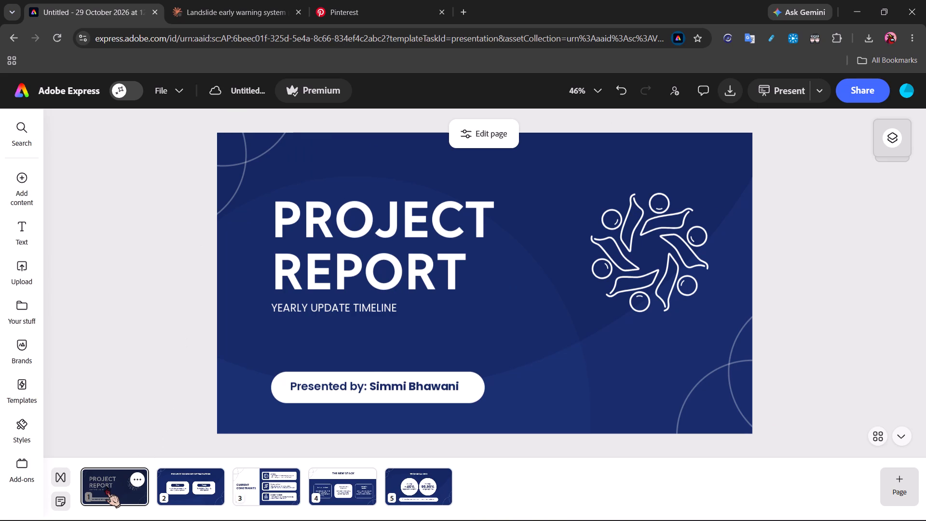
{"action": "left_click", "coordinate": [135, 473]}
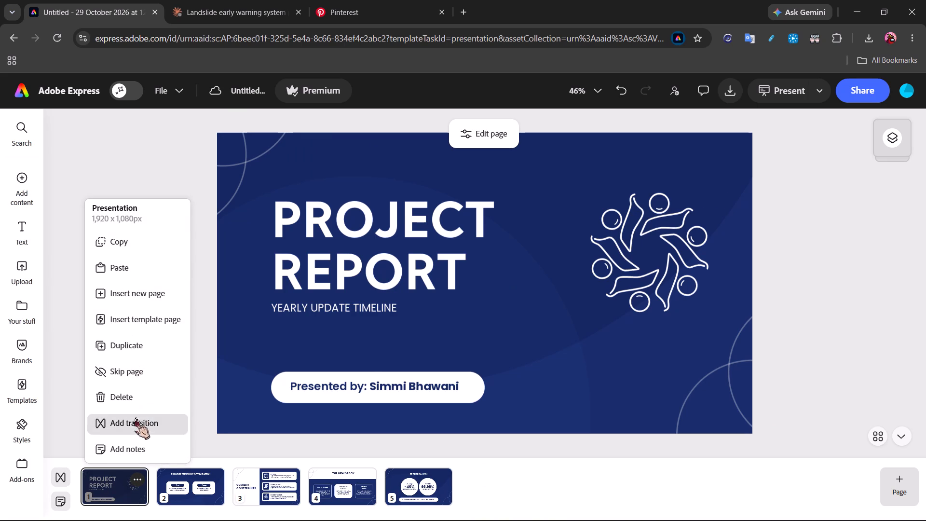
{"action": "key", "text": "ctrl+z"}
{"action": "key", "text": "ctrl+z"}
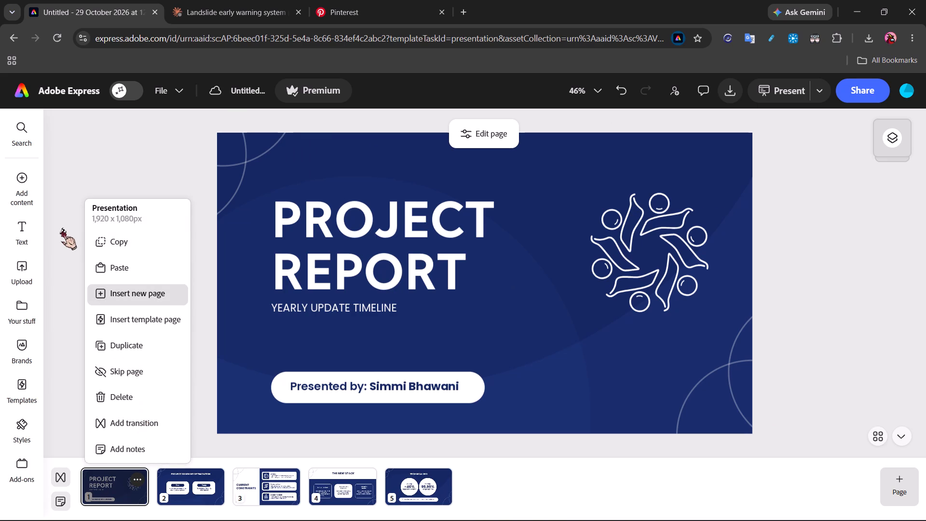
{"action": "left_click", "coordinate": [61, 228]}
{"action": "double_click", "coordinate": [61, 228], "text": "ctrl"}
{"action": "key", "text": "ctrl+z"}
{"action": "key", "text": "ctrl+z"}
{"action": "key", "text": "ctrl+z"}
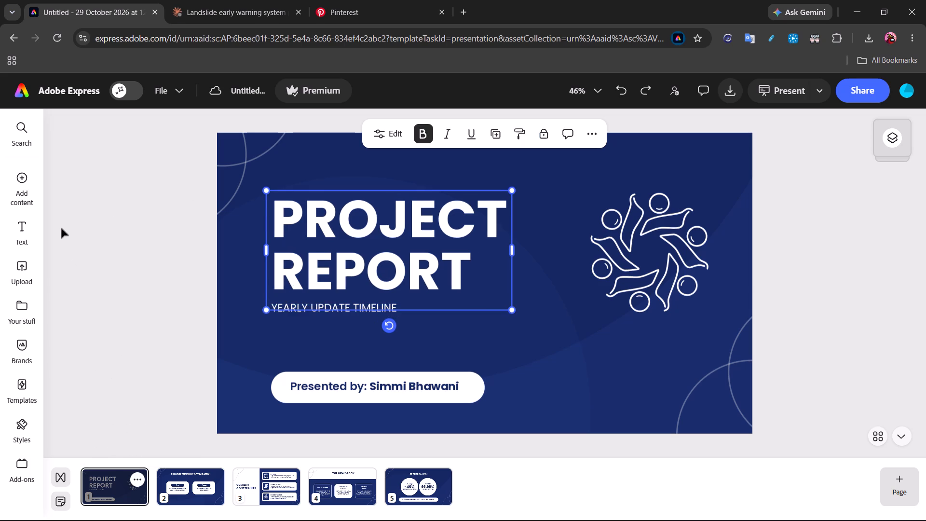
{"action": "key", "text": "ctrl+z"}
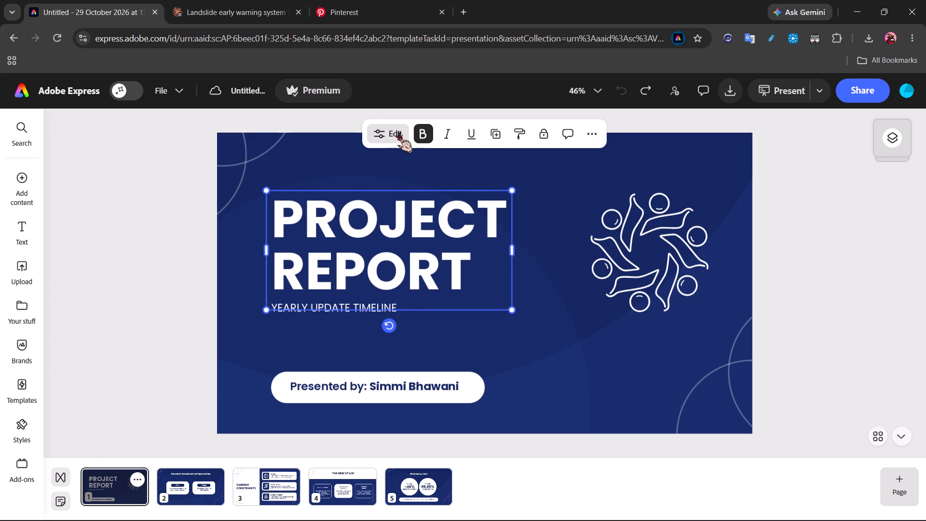
Reopen the title's text settings and look through its Rewrite and additional options.
{"action": "left_click", "coordinate": [379, 134]}
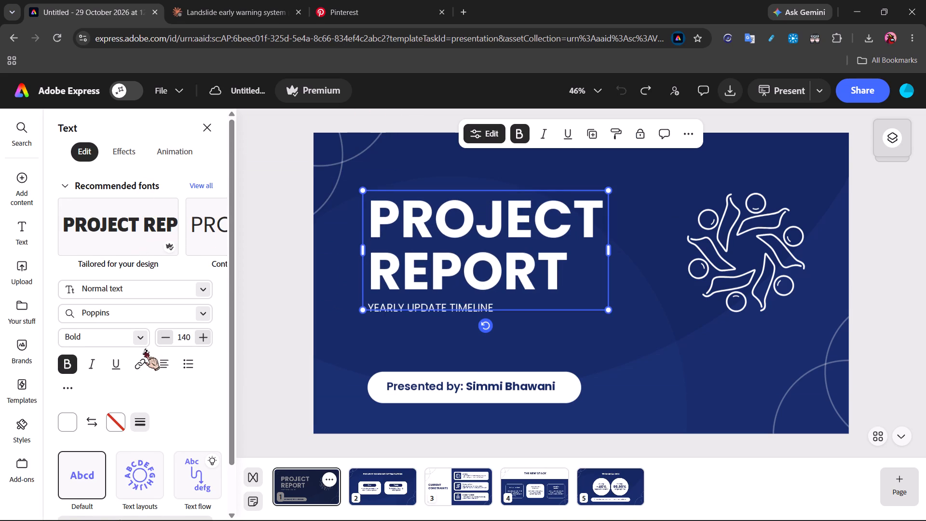
{"action": "scroll", "coordinate": [144, 349], "scroll_direction": "down", "scroll_amount": 1}
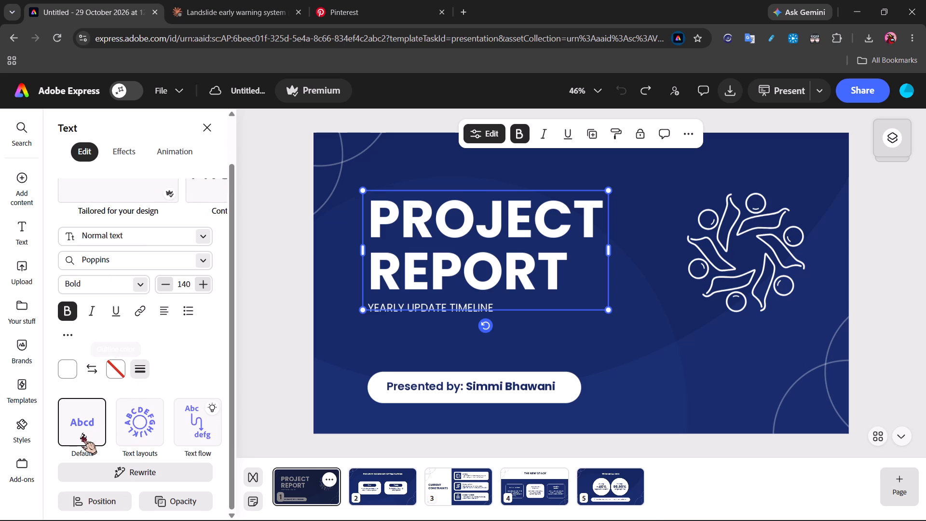
{"action": "left_click", "coordinate": [104, 467]}
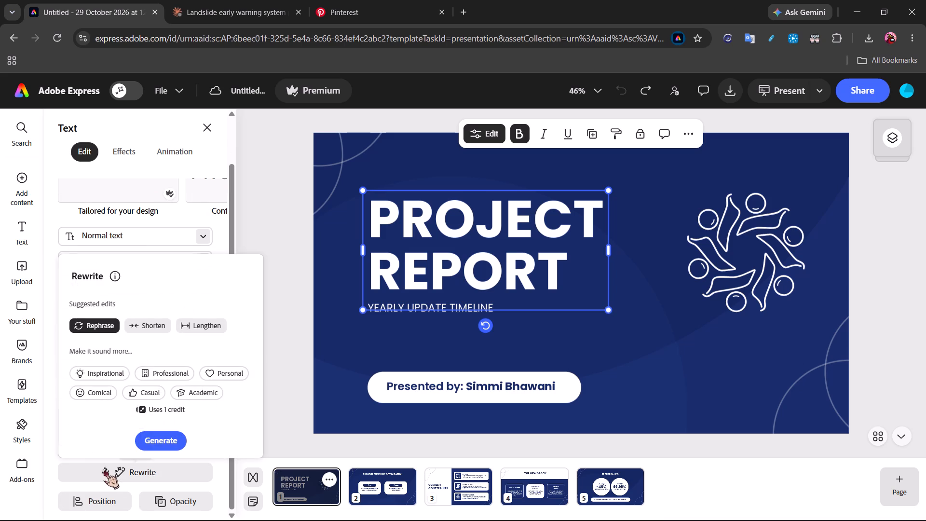
{"action": "left_click", "coordinate": [268, 232]}
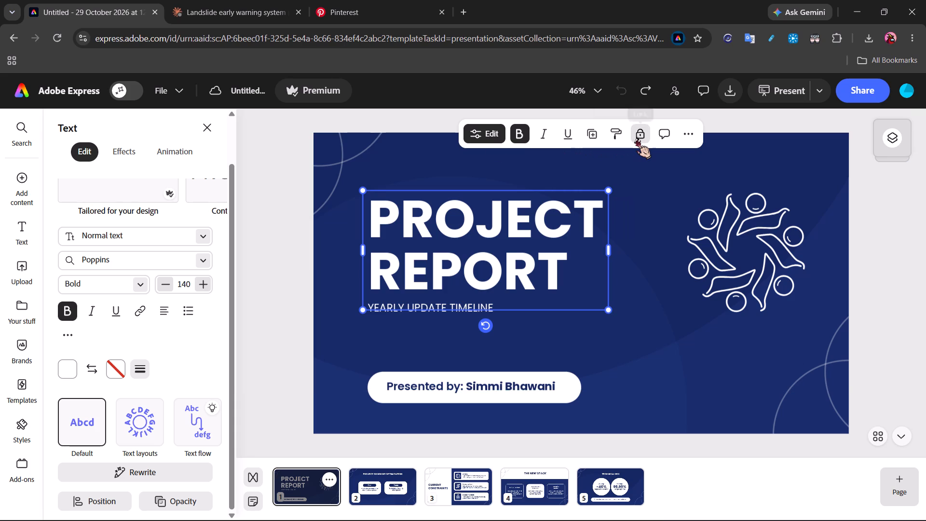
{"action": "left_click", "coordinate": [694, 134]}
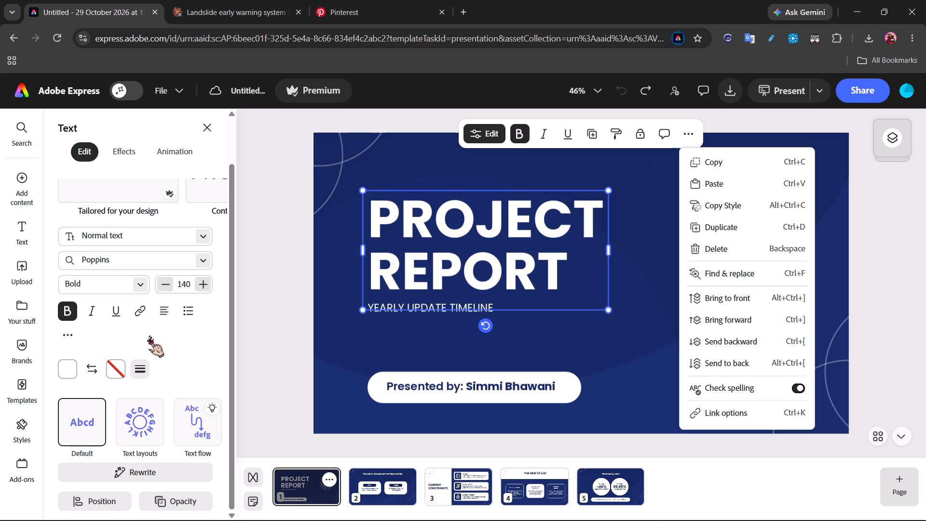
{"action": "scroll", "coordinate": [149, 336], "scroll_direction": "up", "scroll_amount": 2}
{"action": "left_click", "coordinate": [208, 324]}
{"action": "scroll", "coordinate": [208, 324], "scroll_direction": "up", "scroll_amount": 1}
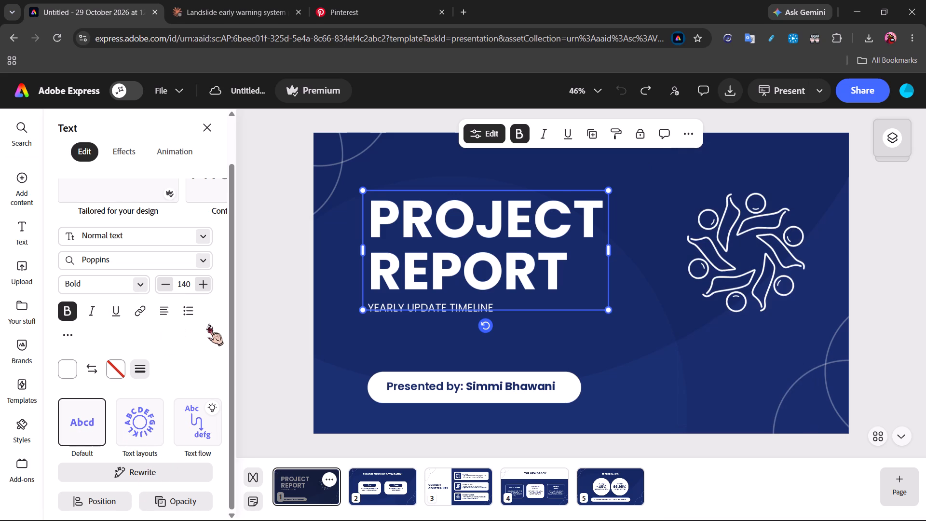
Apply the recommended font Program OT to the PROJECT REPORT title.
{"action": "left_click_drag", "start_coordinate": [233, 220], "coordinate": [231, 173]}
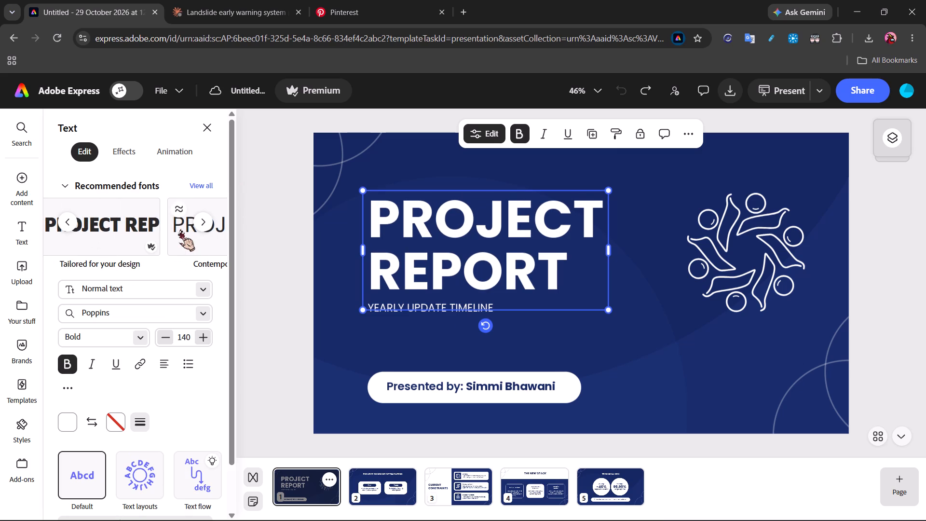
{"action": "right_click", "coordinate": [124, 218]}
{"action": "left_click", "coordinate": [94, 219]}
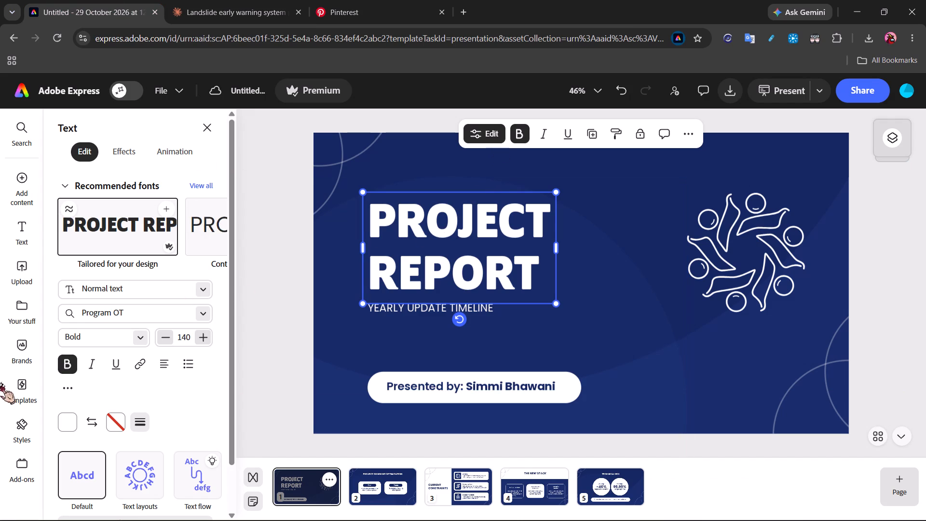
Close the title's text settings and leave the design for the Adobe Express home page.
{"action": "left_click", "coordinate": [205, 123]}
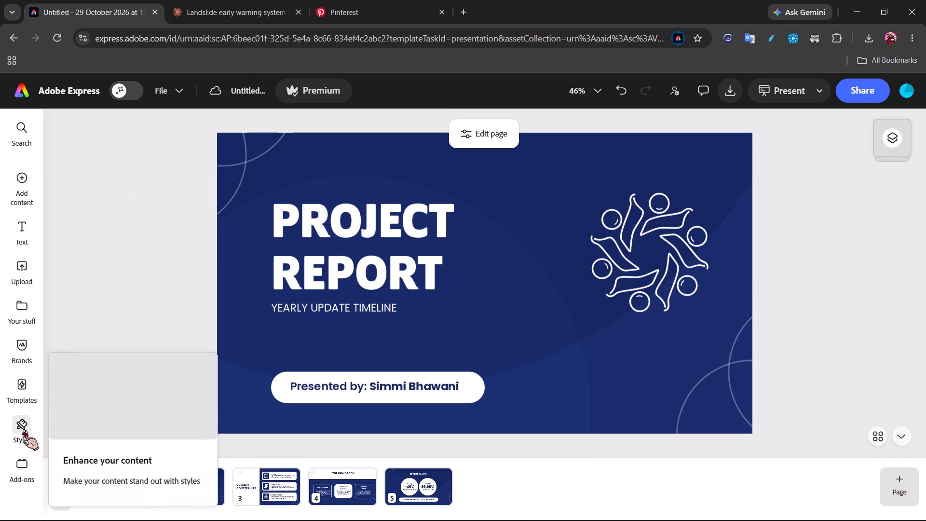
{"action": "left_click", "coordinate": [6, 43]}
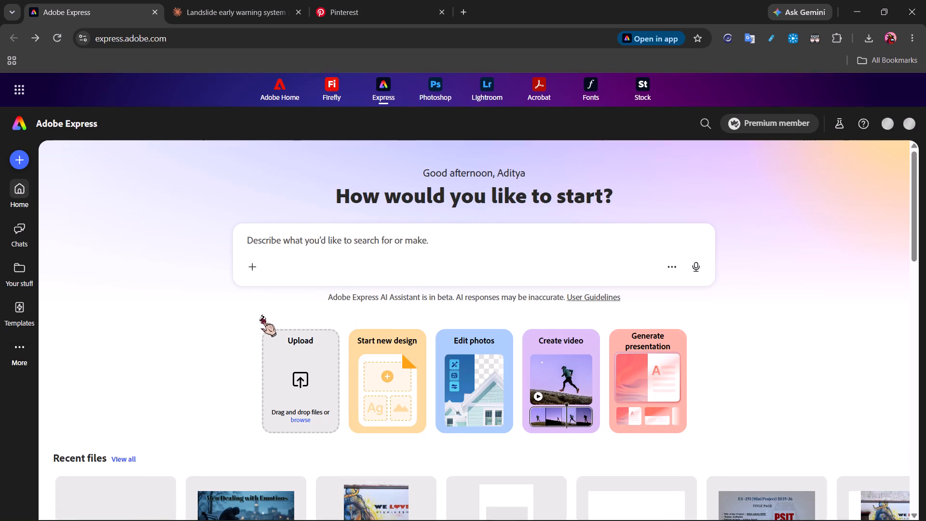
Delete the recently created PROJECT REPORT design from the recent files.
{"action": "scroll", "coordinate": [270, 328], "scroll_direction": "down", "scroll_amount": 1}
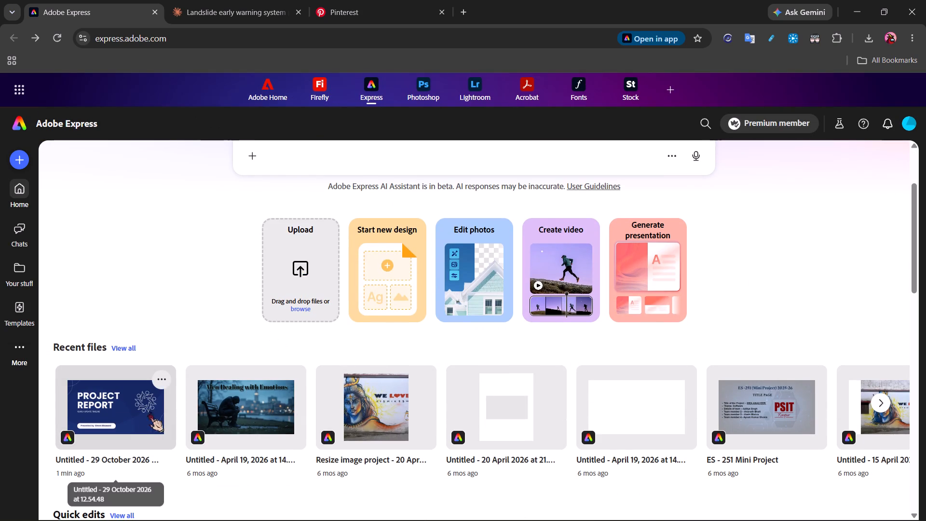
{"action": "left_click", "coordinate": [155, 381]}
{"action": "left_click", "coordinate": [178, 359]}
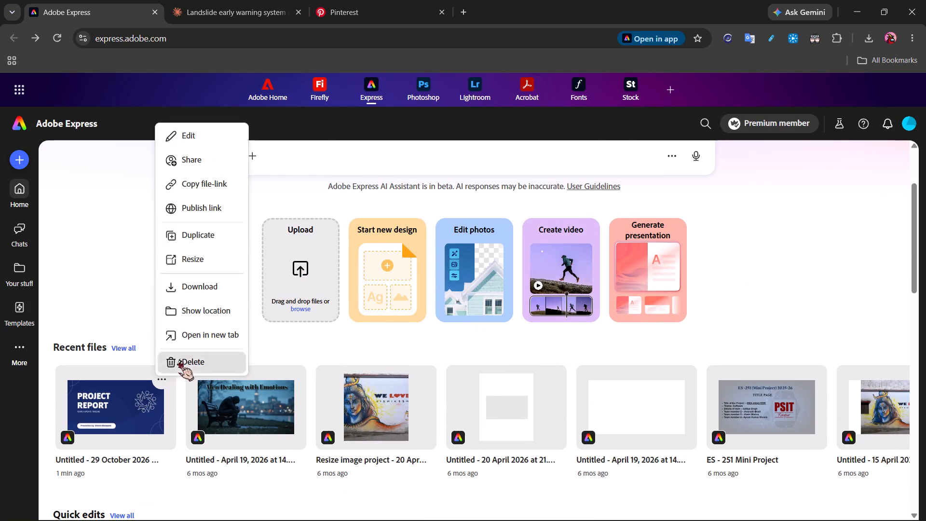
{"action": "left_click", "coordinate": [640, 388]}
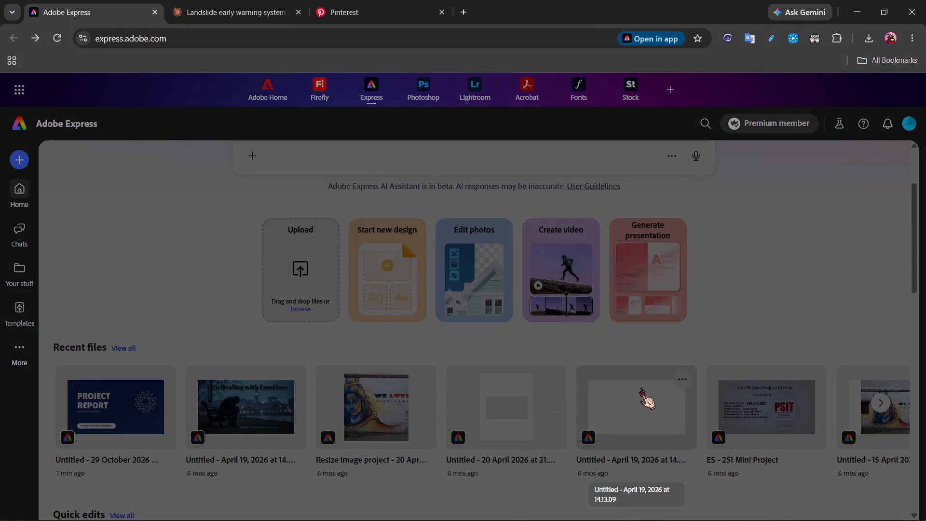
Open the recent file ES - 251 Mini Project, look through its slides, and return to the home page.
{"action": "scroll", "coordinate": [640, 388], "scroll_direction": "up", "scroll_amount": 2}
{"action": "scroll", "coordinate": [568, 323], "scroll_direction": "down", "scroll_amount": 1}
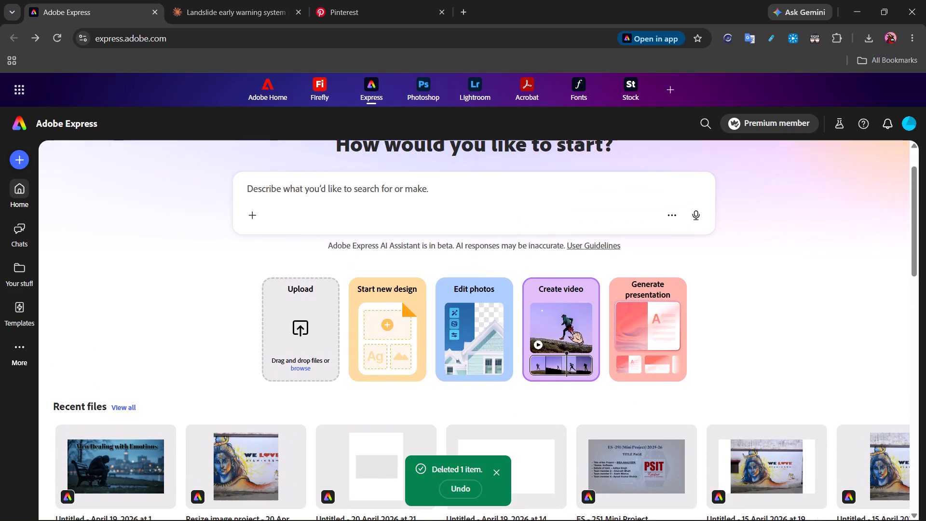
{"action": "scroll", "coordinate": [568, 323], "scroll_direction": "down", "scroll_amount": 1}
{"action": "left_click", "coordinate": [631, 469]}
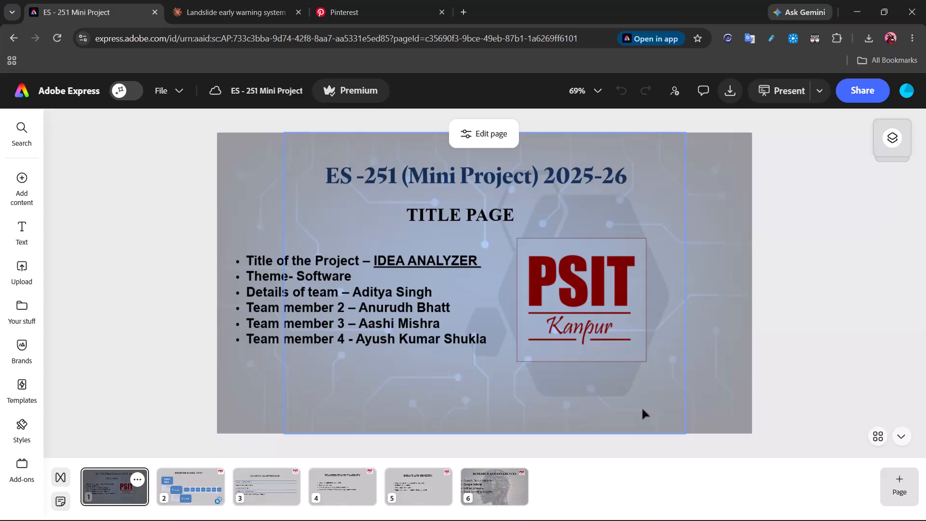
{"action": "left_click", "coordinate": [190, 484]}
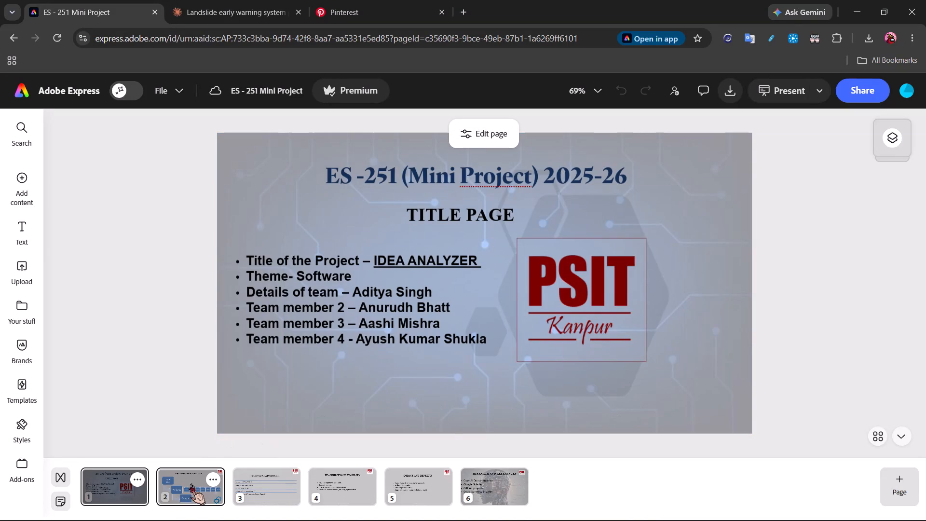
{"action": "left_click", "coordinate": [274, 478]}
{"action": "left_click", "coordinate": [333, 474]}
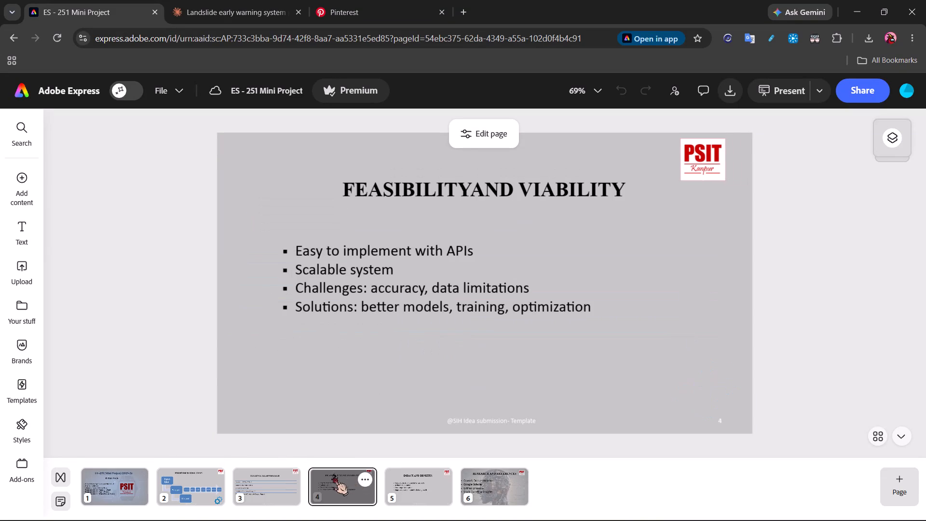
{"action": "left_click", "coordinate": [409, 475]}
{"action": "left_click", "coordinate": [497, 481]}
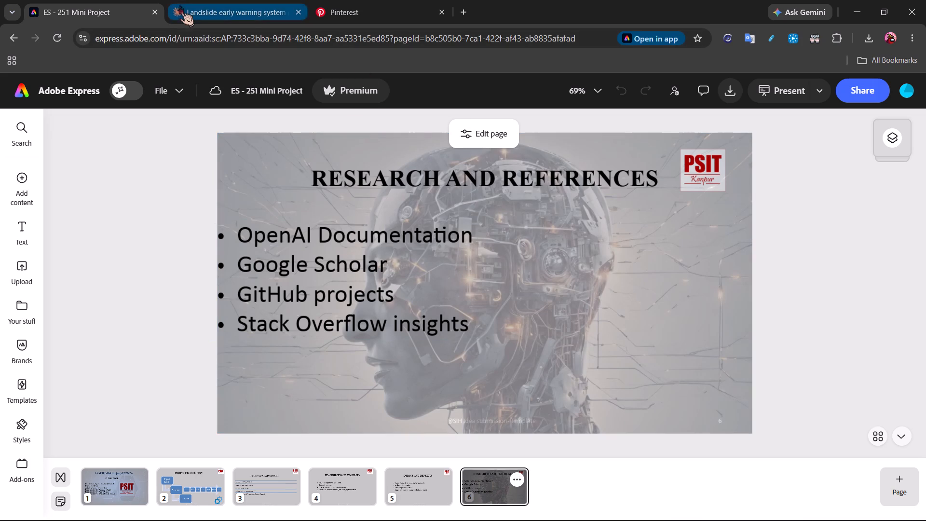
{"action": "left_click", "coordinate": [13, 36]}
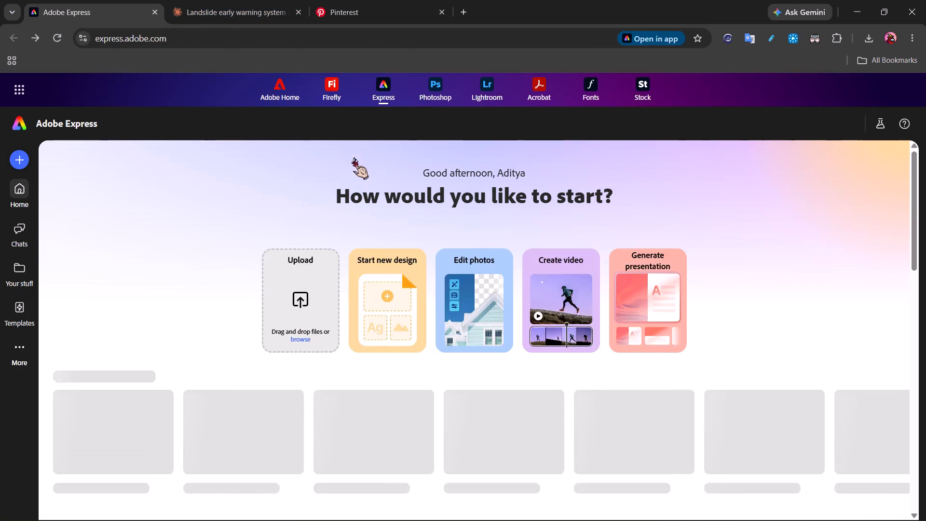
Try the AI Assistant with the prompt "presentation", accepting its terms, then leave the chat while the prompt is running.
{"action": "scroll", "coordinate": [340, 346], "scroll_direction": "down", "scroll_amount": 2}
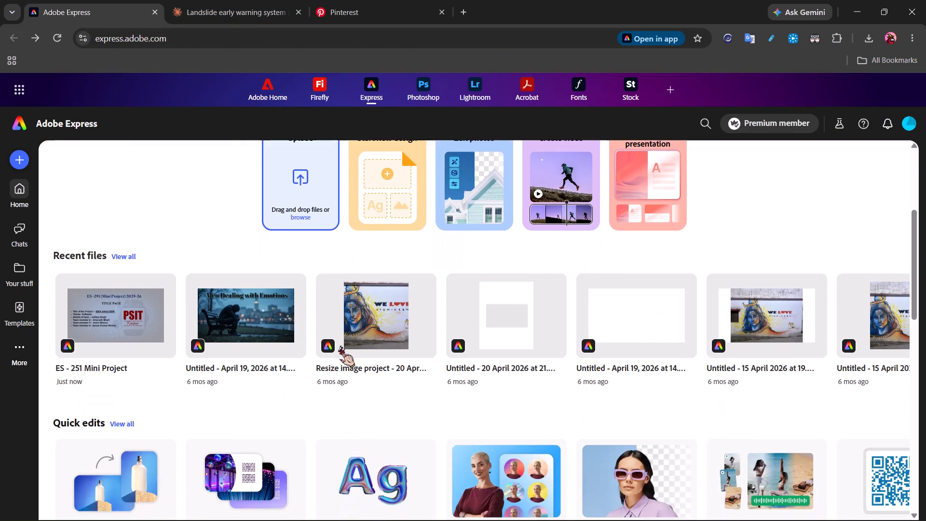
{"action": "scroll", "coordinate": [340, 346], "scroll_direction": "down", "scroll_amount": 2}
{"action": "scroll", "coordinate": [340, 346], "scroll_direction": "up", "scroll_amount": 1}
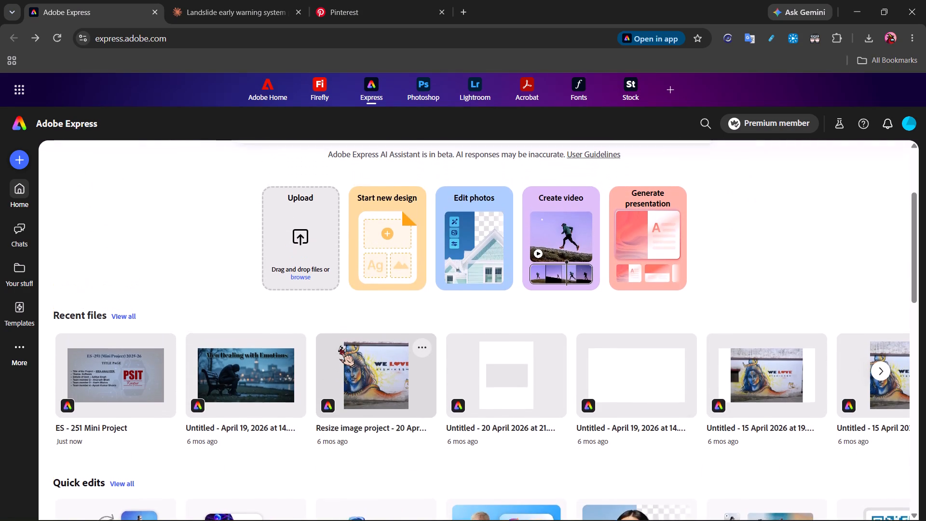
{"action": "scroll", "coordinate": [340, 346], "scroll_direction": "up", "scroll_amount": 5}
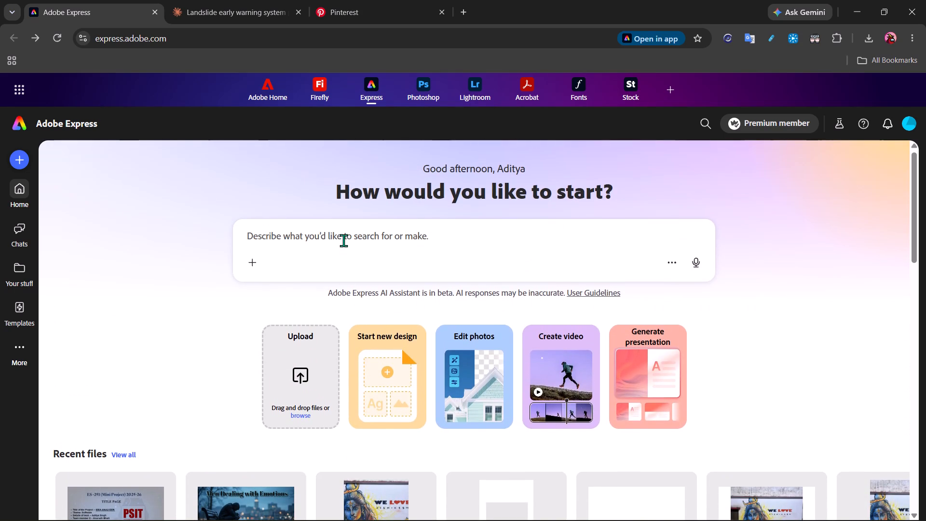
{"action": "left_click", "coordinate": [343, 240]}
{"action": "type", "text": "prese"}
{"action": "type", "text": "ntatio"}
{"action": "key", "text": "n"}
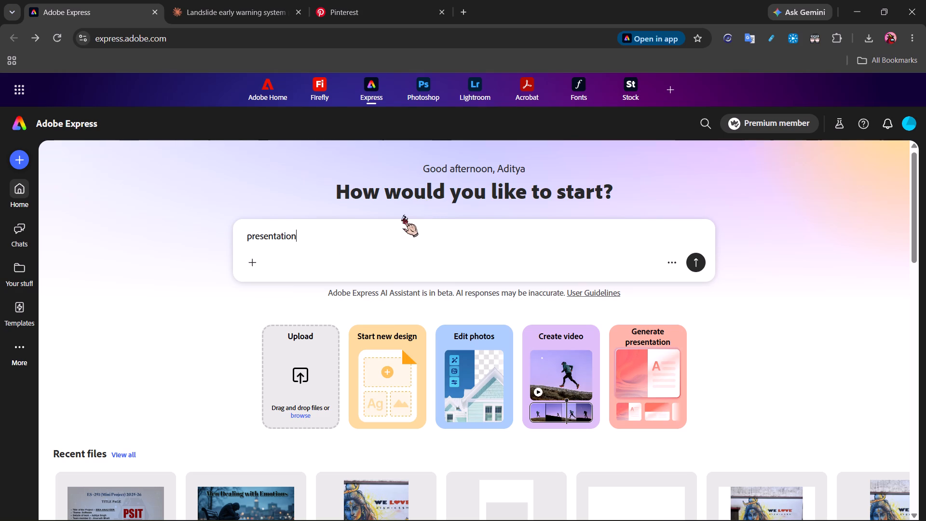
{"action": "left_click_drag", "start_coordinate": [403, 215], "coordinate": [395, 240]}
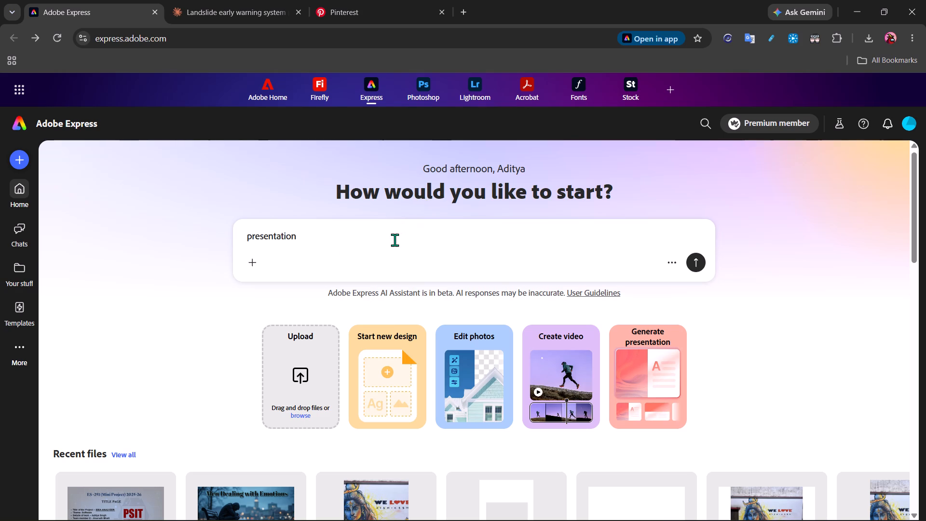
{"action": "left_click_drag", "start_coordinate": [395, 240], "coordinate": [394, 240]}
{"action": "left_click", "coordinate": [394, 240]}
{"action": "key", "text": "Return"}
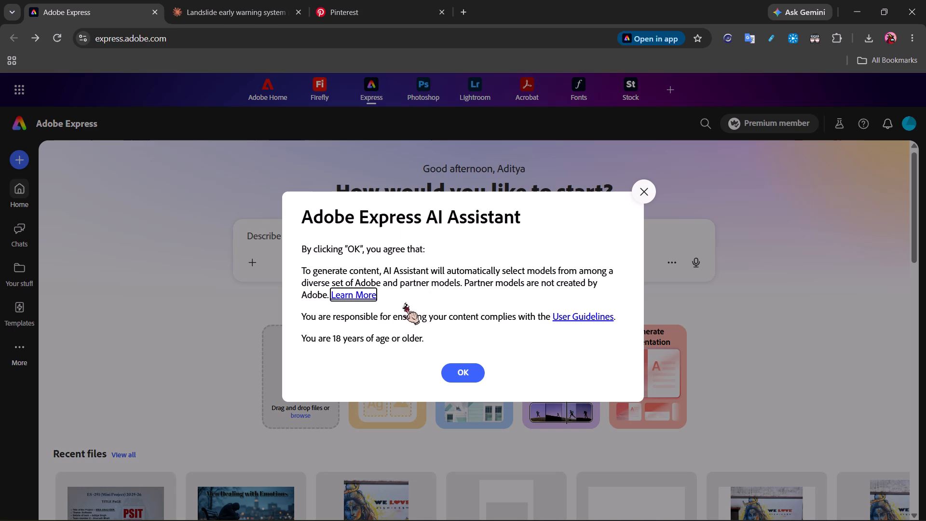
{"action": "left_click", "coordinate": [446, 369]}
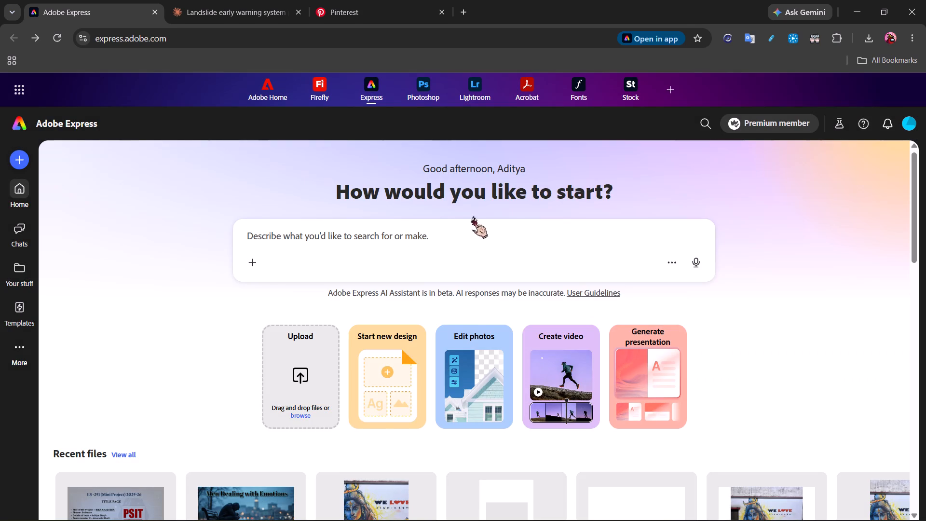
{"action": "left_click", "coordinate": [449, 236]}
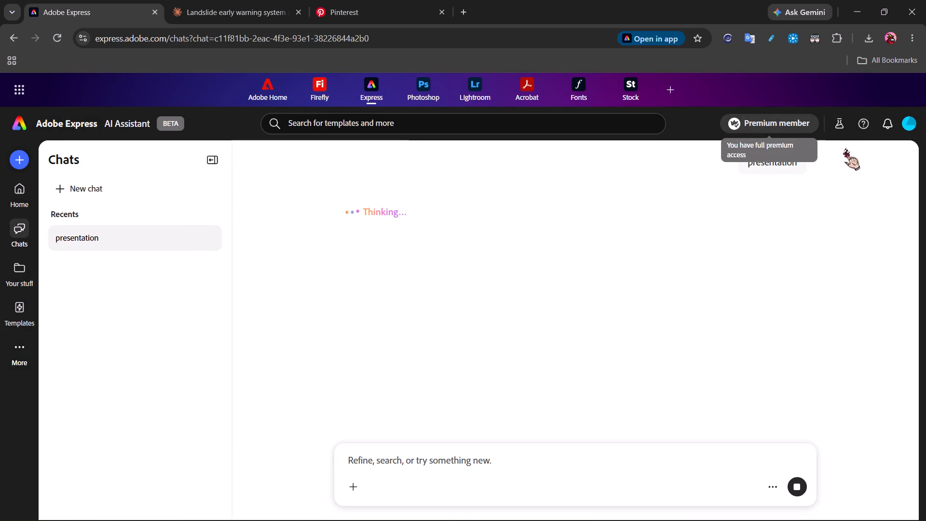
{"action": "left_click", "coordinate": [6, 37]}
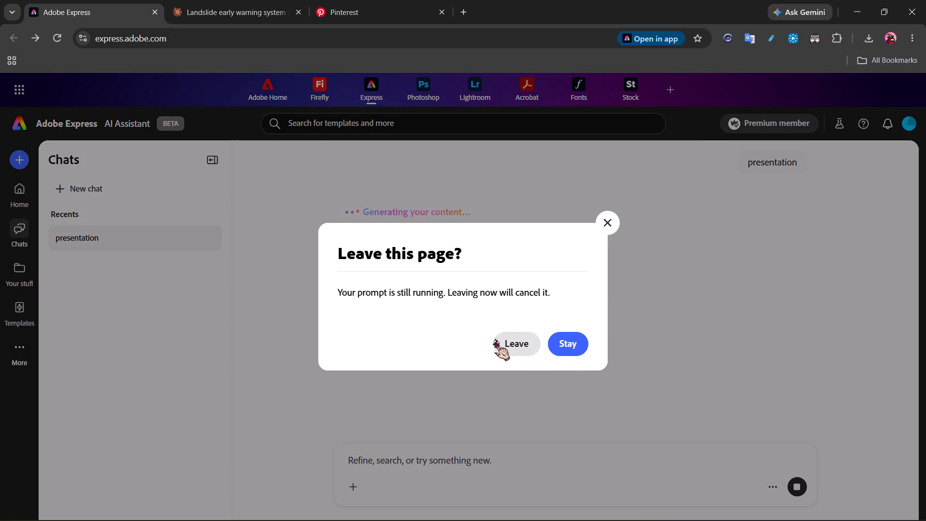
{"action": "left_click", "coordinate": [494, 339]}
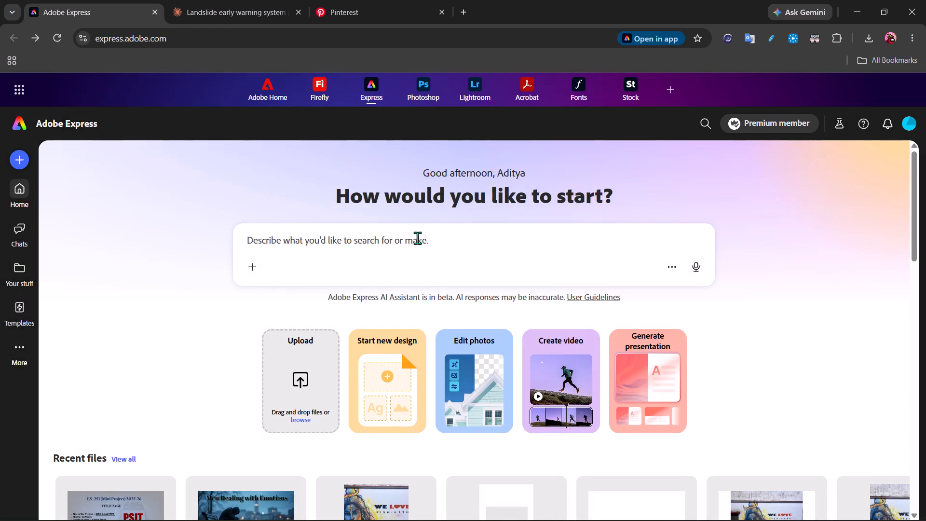
Search for "presentation" again from the previous searches and start a new blank presentation design from the search suggestions.
{"action": "scroll", "coordinate": [417, 238], "scroll_direction": "up", "scroll_amount": 1}
{"action": "left_click", "coordinate": [705, 130]}
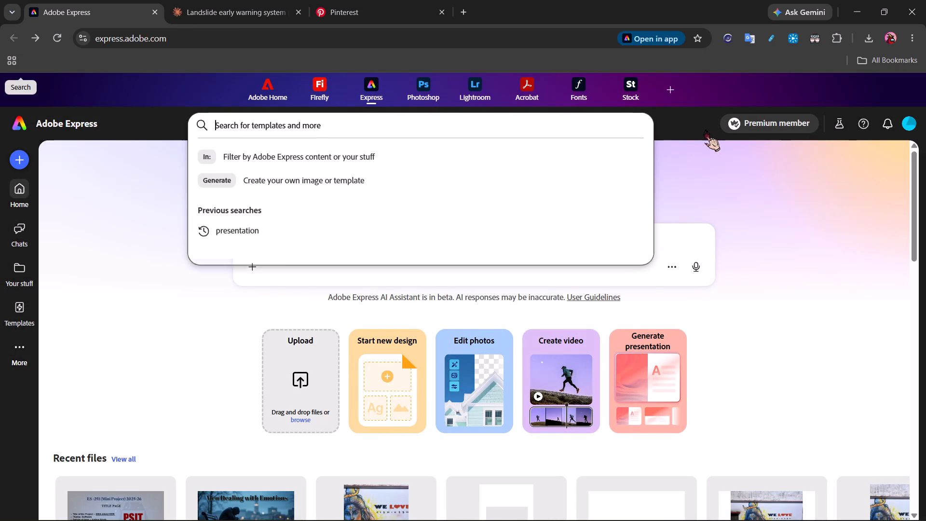
{"action": "left_click", "coordinate": [281, 238]}
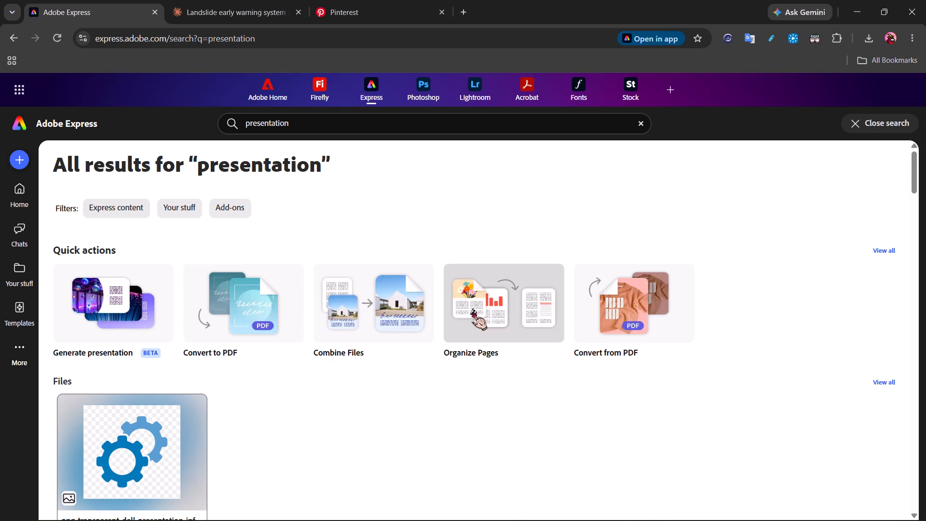
{"action": "scroll", "coordinate": [307, 401], "scroll_direction": "up", "scroll_amount": 1}
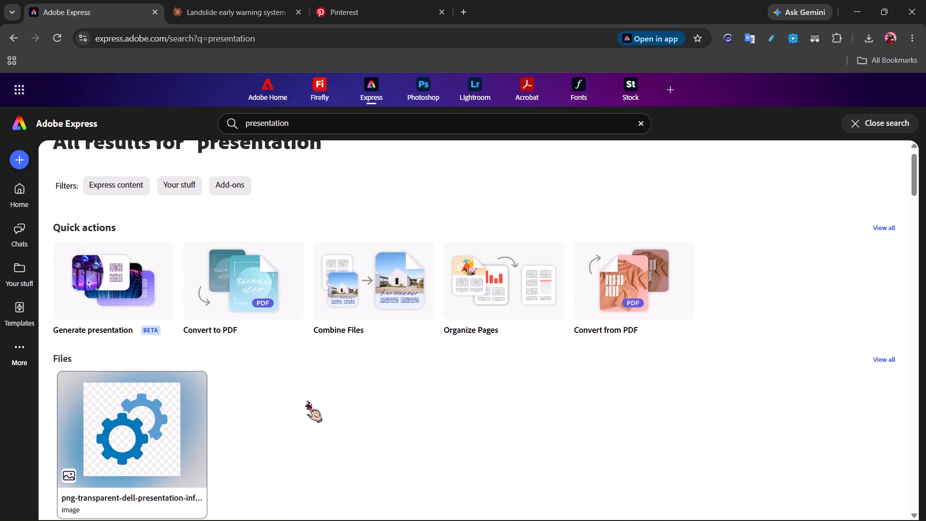
{"action": "scroll", "coordinate": [307, 401], "scroll_direction": "up", "scroll_amount": 1}
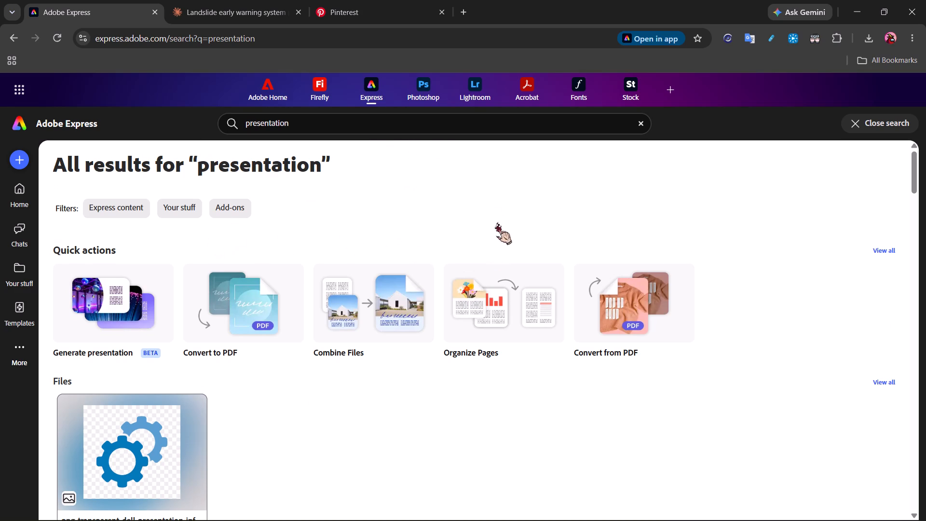
{"action": "left_click", "coordinate": [422, 123]}
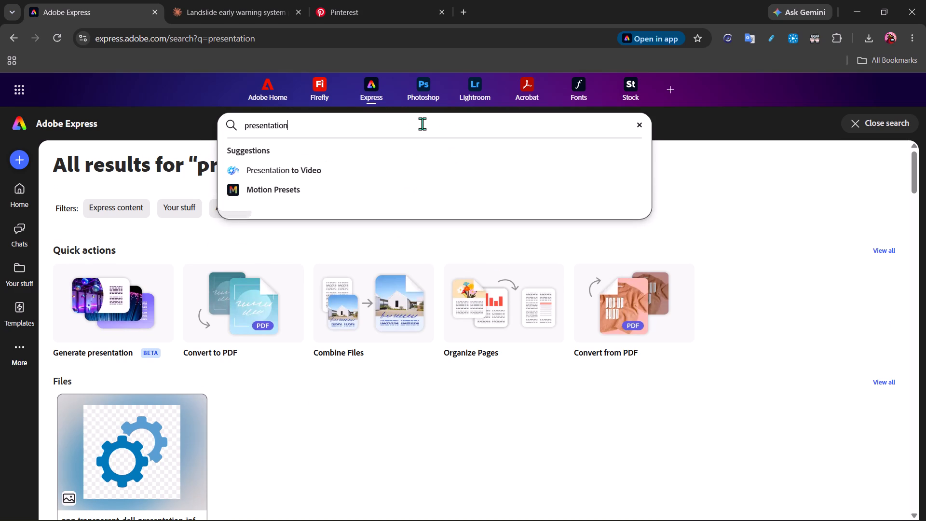
{"action": "left_click", "coordinate": [383, 168]}
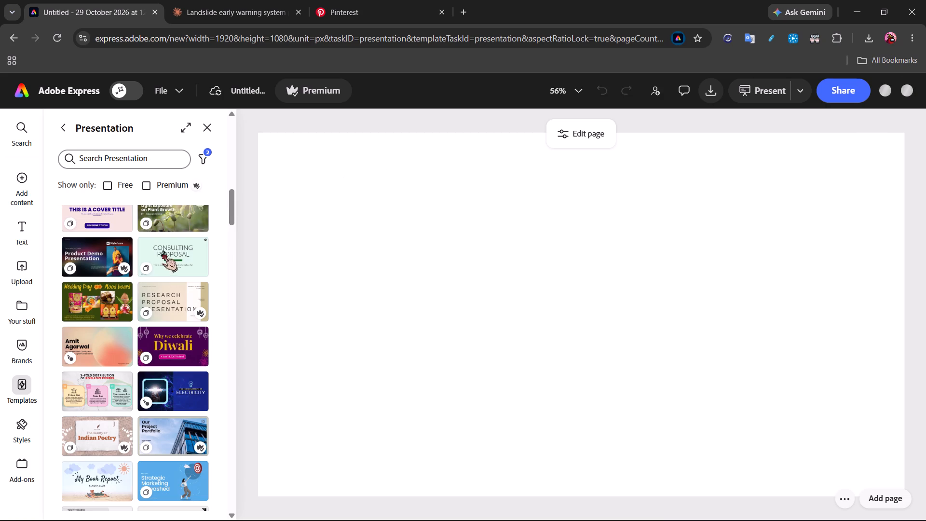
{"action": "scroll", "coordinate": [123, 342], "scroll_direction": "up", "scroll_amount": 1}
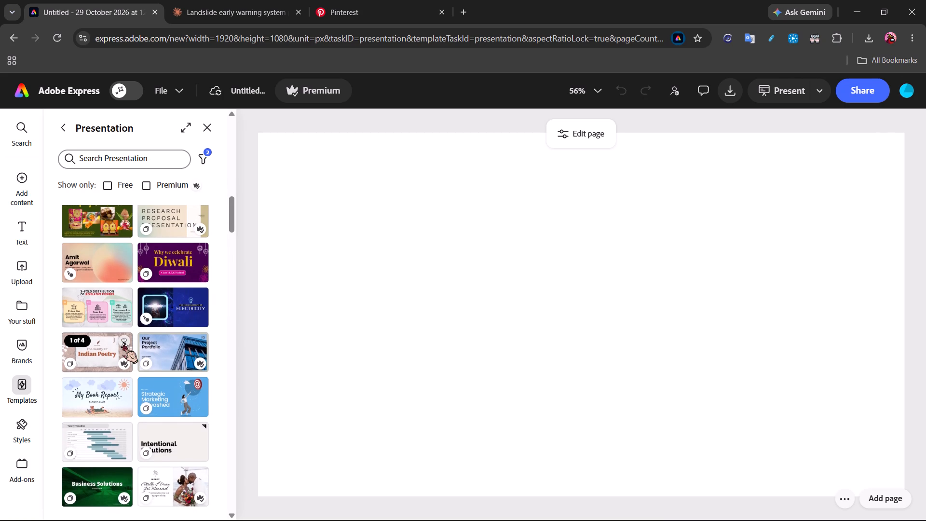
{"action": "scroll", "coordinate": [123, 342], "scroll_direction": "up", "scroll_amount": 1}
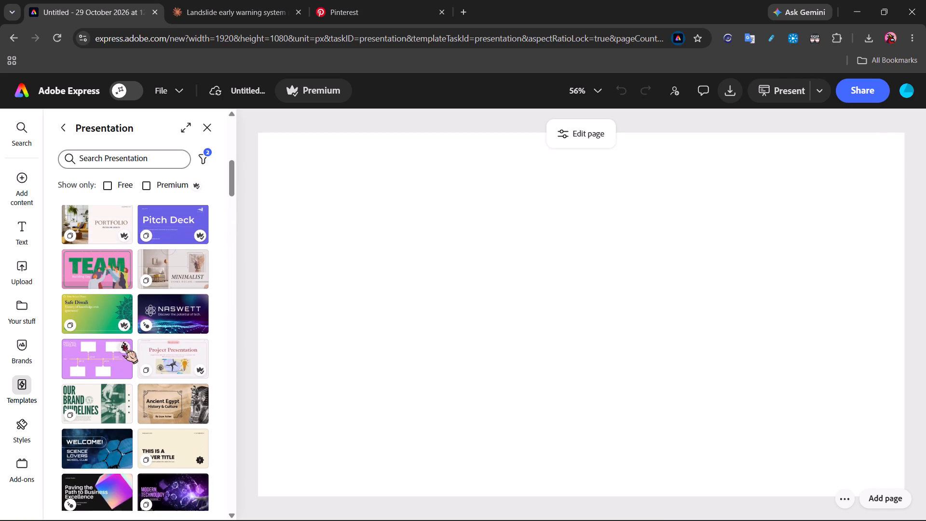
{"action": "scroll", "coordinate": [123, 342], "scroll_direction": "up", "scroll_amount": 4}
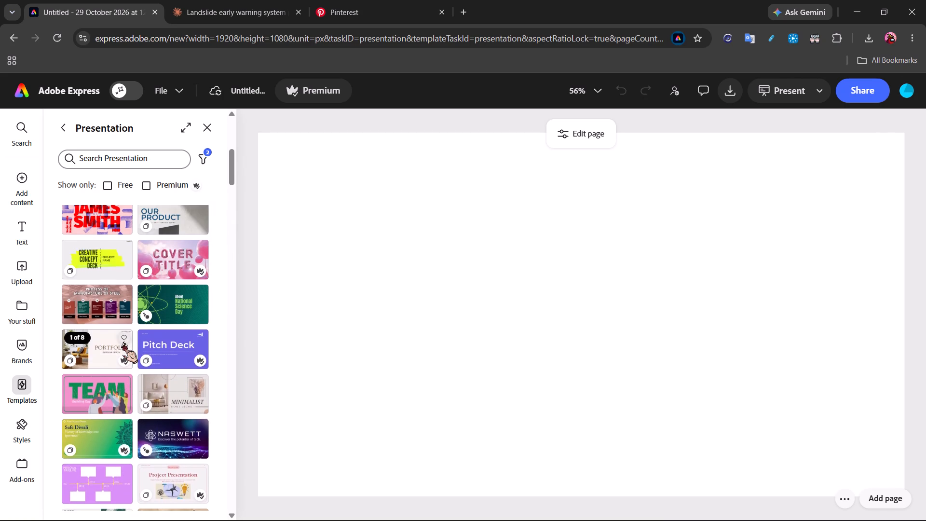
{"action": "scroll", "coordinate": [123, 342], "scroll_direction": "up", "scroll_amount": 4}
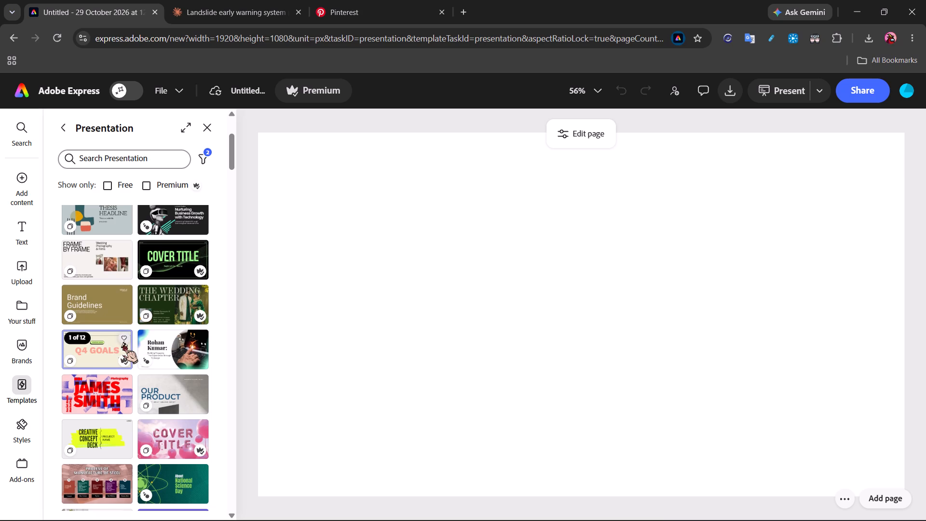
{"action": "scroll", "coordinate": [123, 342], "scroll_direction": "up", "scroll_amount": 2}
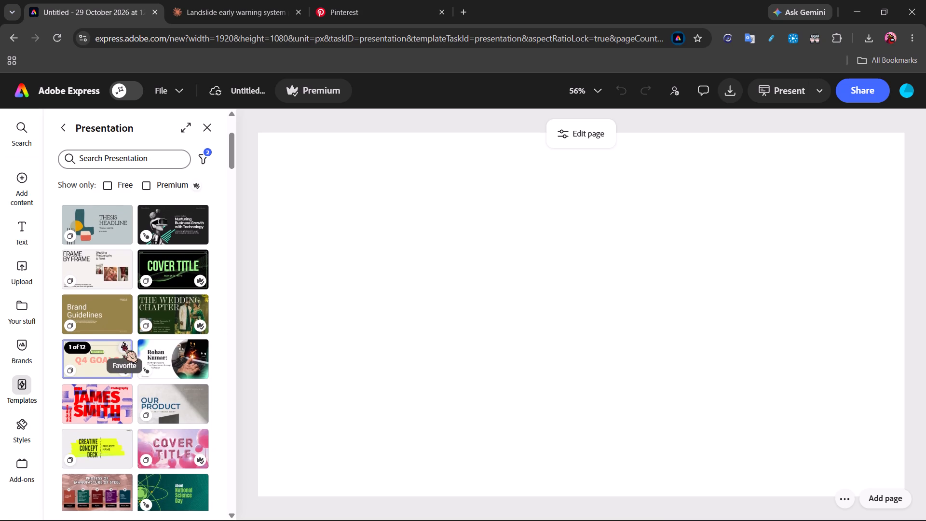
{"action": "scroll", "coordinate": [123, 342], "scroll_direction": "up", "scroll_amount": 1}
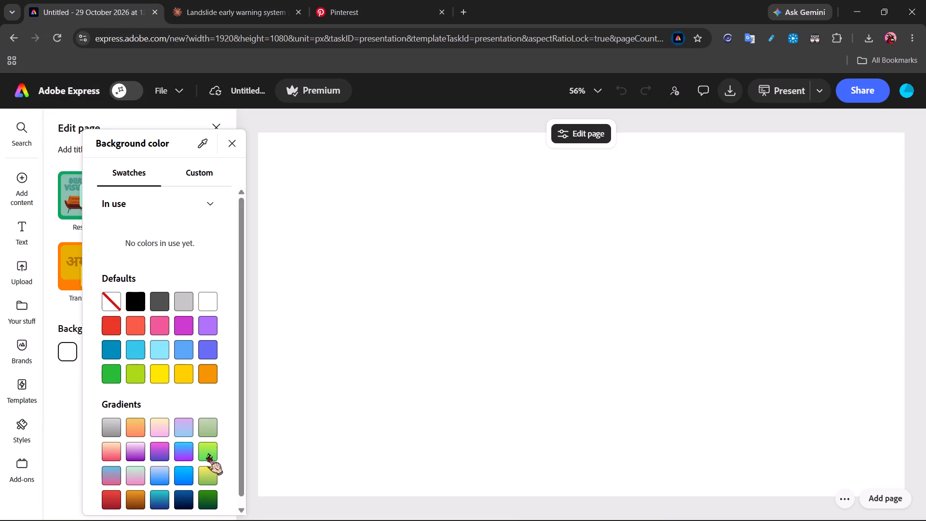
{"action": "left_click", "coordinate": [208, 493]}
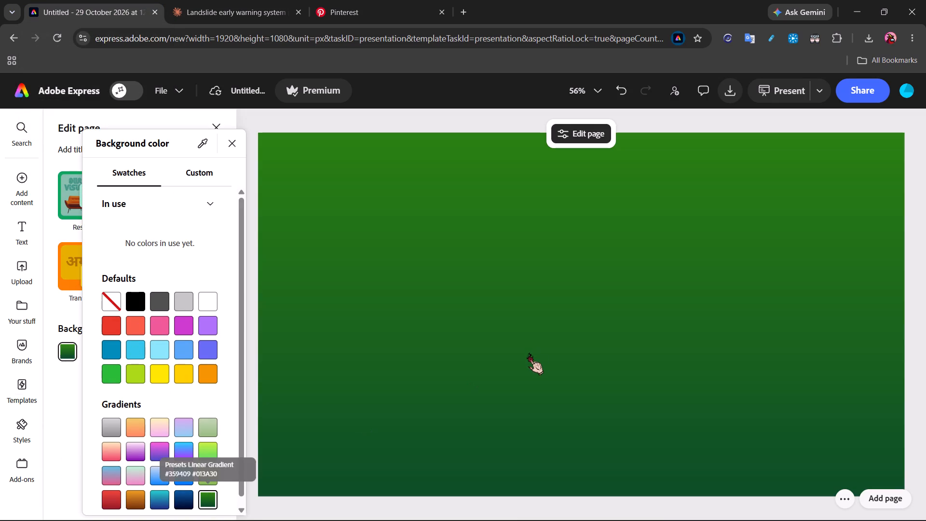
{"action": "scroll", "coordinate": [150, 404], "scroll_direction": "down", "scroll_amount": 1}
{"action": "left_click", "coordinate": [471, 238]}
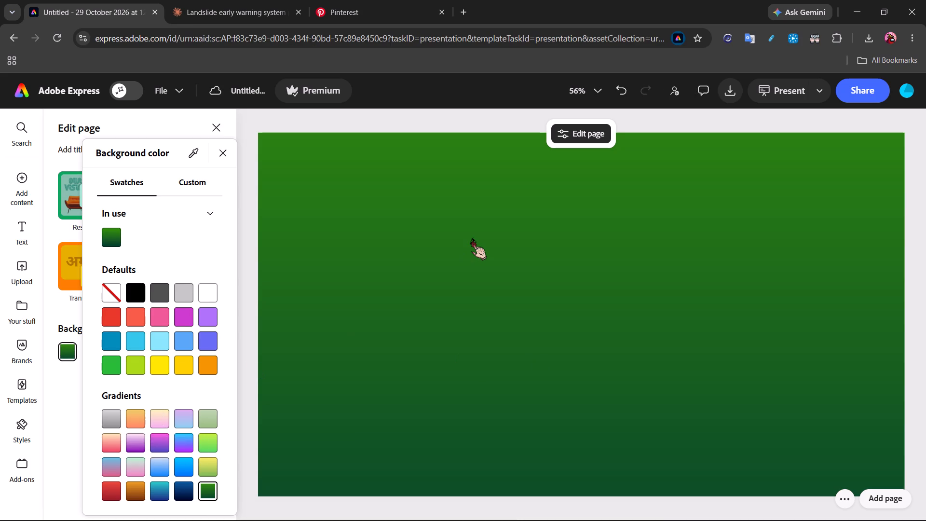
Add a Title-style text to the page reading "Smart Warning Early Landslide Detection System", checking Claude's example title slide for reference.
{"action": "left_click", "coordinate": [20, 229]}
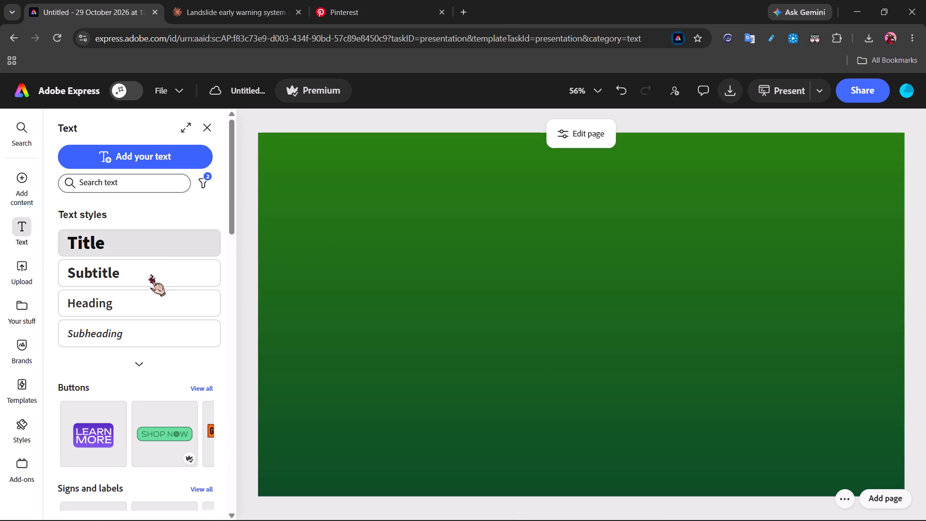
{"action": "left_click", "coordinate": [154, 234]}
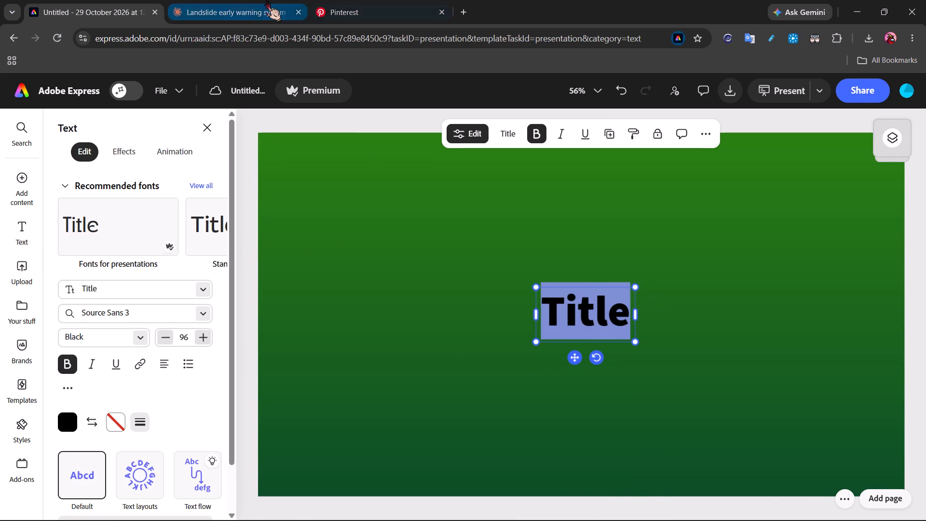
{"action": "left_click", "coordinate": [266, 0]}
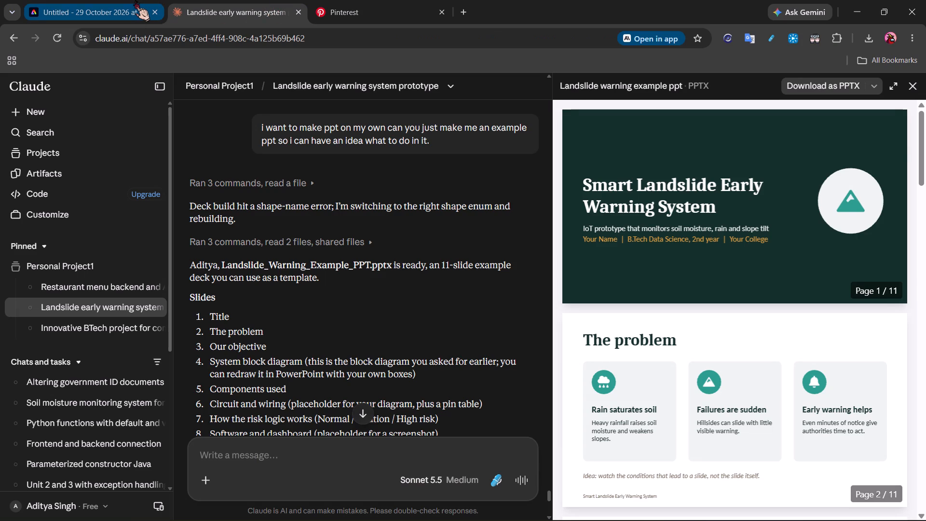
{"action": "left_click", "coordinate": [135, 0]}
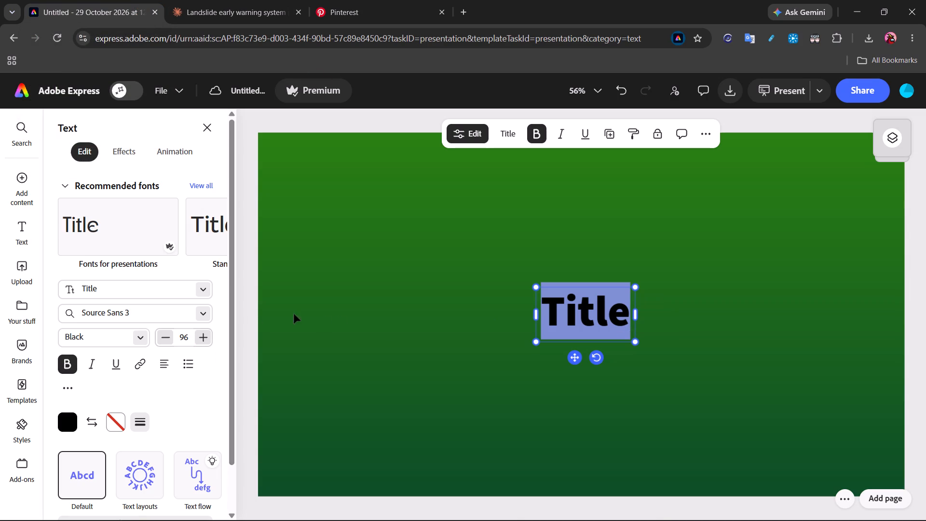
{"action": "key", "text": "BackSpace"}
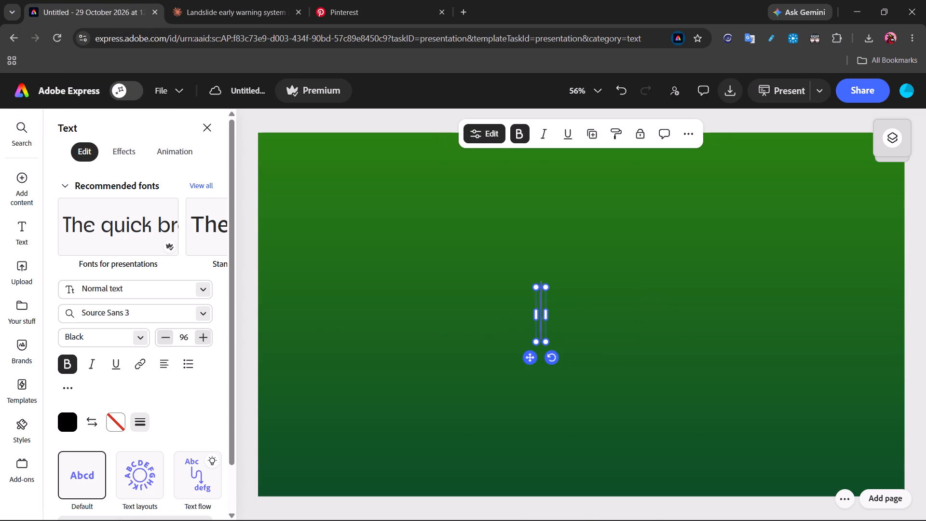
{"action": "type", "text": "Smart"}
{"action": "key", "text": "space"}
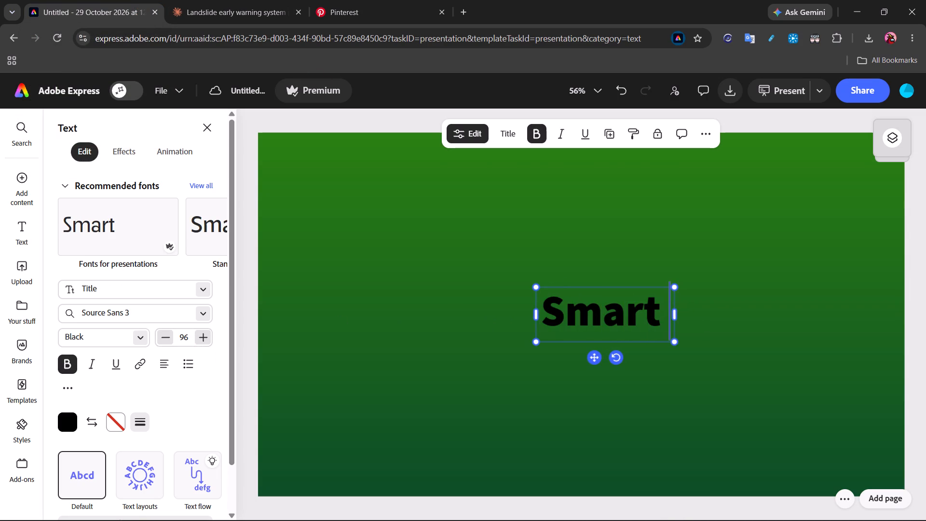
{"action": "type", "text": "Wa"}
{"action": "type", "text": "rning"}
{"action": "key", "text": "space"}
{"action": "type", "text": "Early"}
{"action": "key", "text": "space"}
{"action": "type", "text": "Land"}
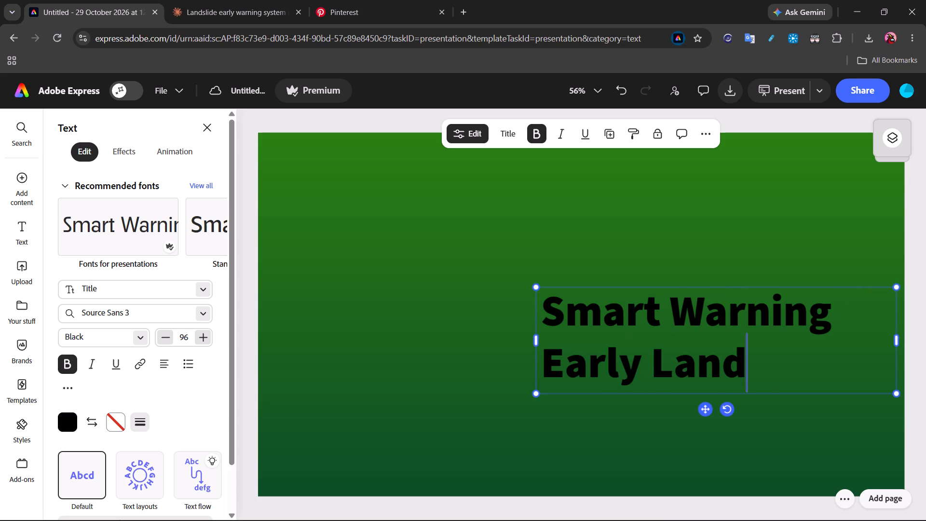
{"action": "type", "text": "slide"}
{"action": "key", "text": "space"}
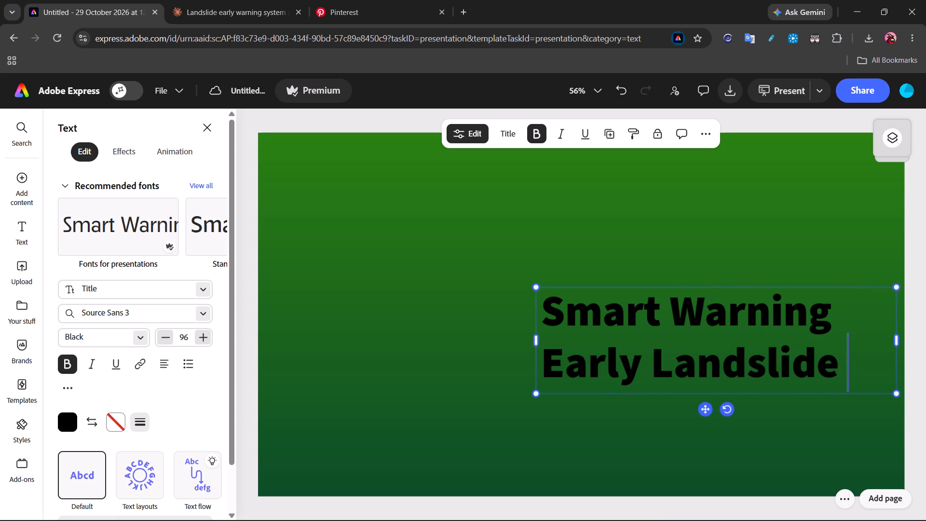
{"action": "type", "text": "Dete"}
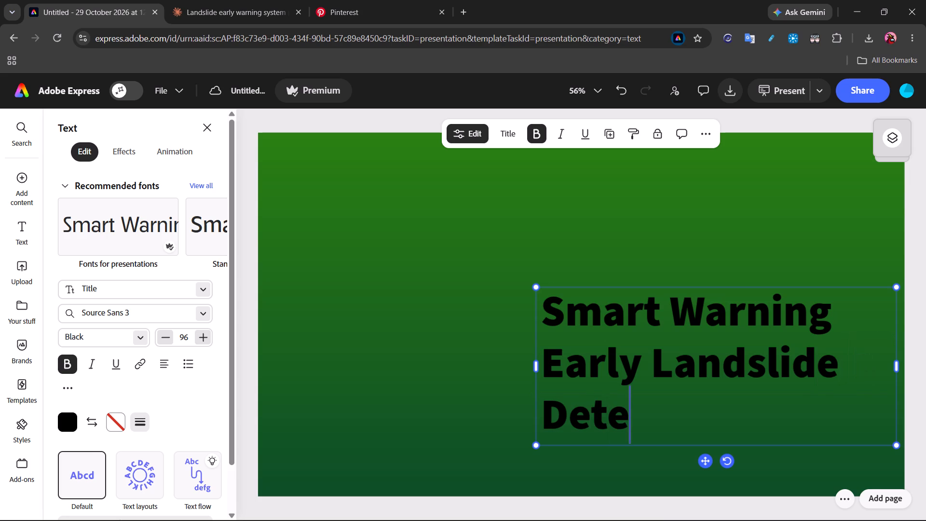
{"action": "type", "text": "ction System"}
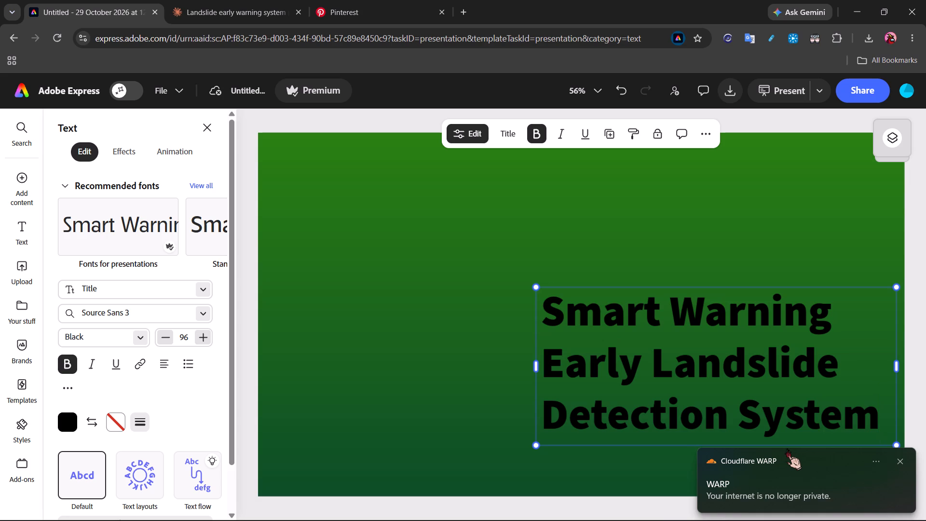
Dismiss the Cloudflare WARP notification and scale the title text box down proportionally to font size 72 in the page's lower-right area.
{"action": "left_click", "coordinate": [902, 461]}
{"action": "left_click_drag", "start_coordinate": [762, 366], "coordinate": [678, 344]}
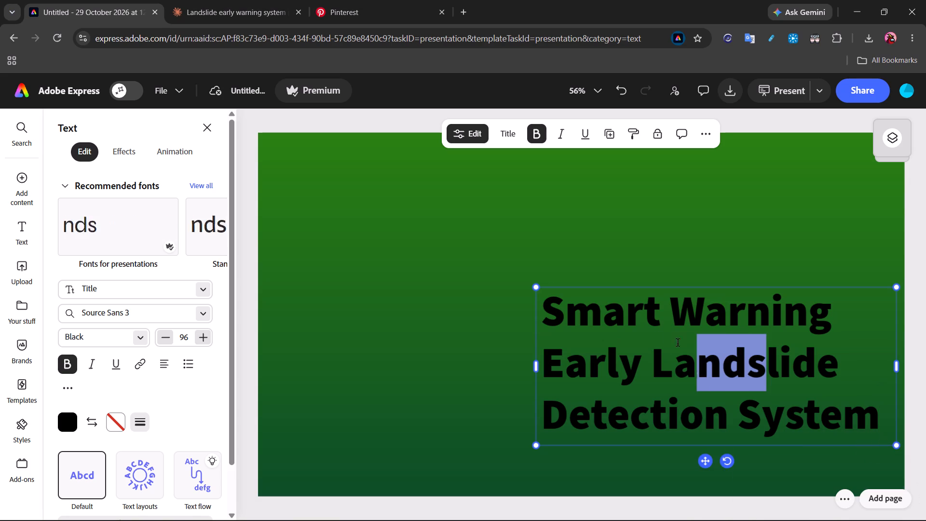
{"action": "left_click_drag", "start_coordinate": [678, 344], "coordinate": [706, 348]}
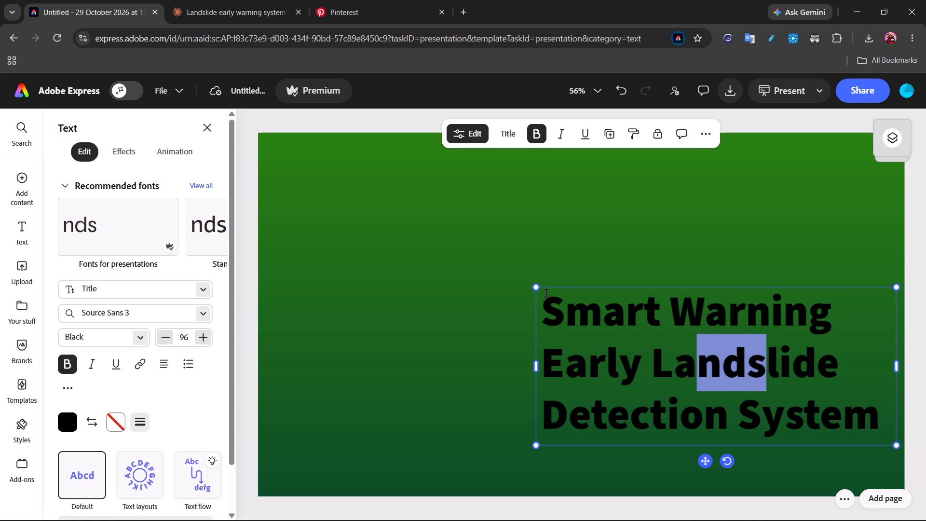
{"action": "left_click_drag", "start_coordinate": [538, 288], "coordinate": [320, 194]}
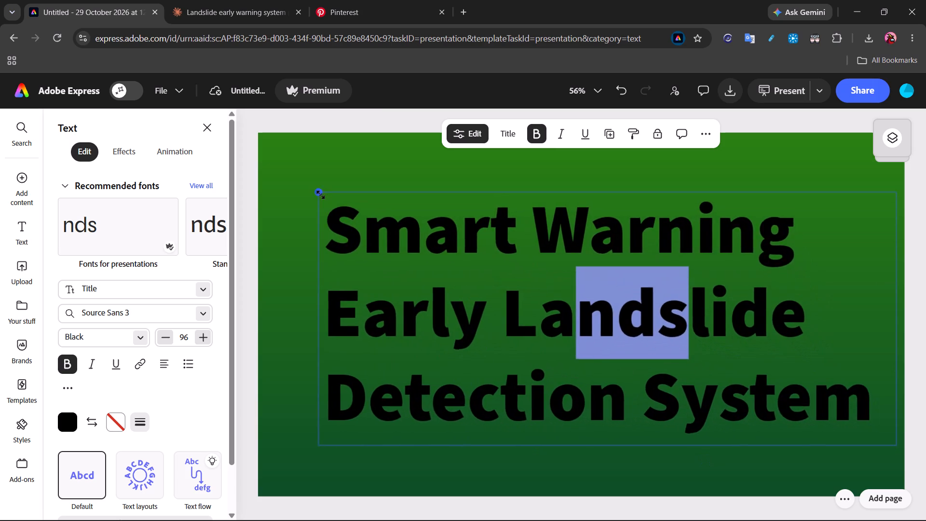
{"action": "left_click_drag", "start_coordinate": [320, 194], "coordinate": [637, 302]}
{"action": "left_click", "coordinate": [695, 371]}
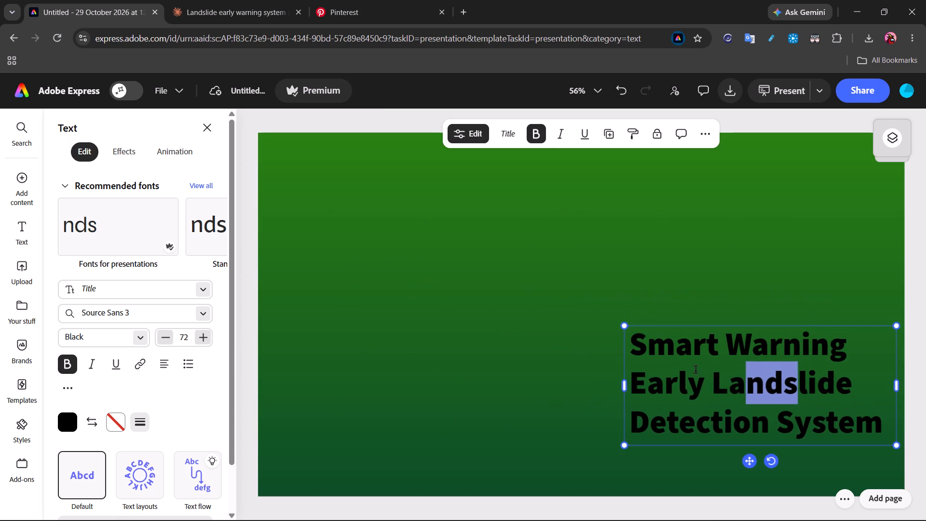
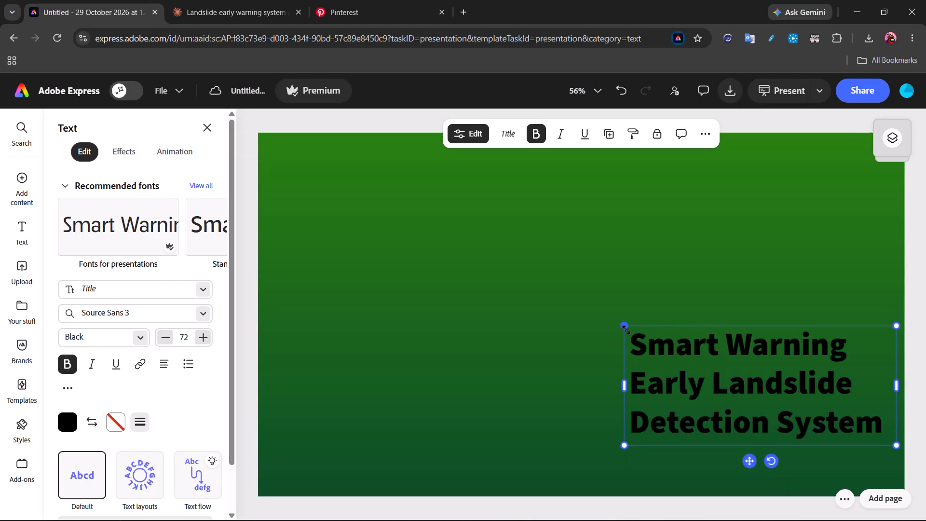
Enlarge the title text to size 108, widen its box so it wraps onto two lines, and place it along the page's top edge.
{"action": "left_click_drag", "start_coordinate": [626, 329], "coordinate": [485, 297]}
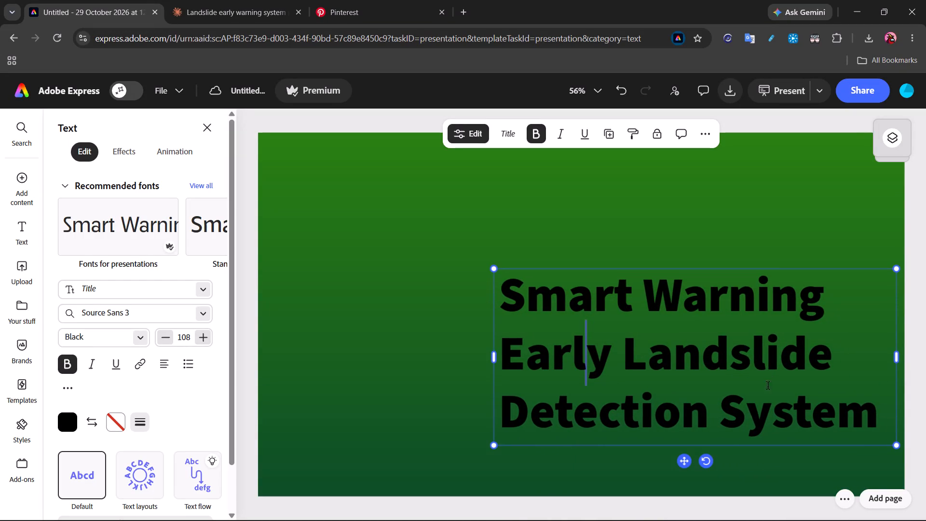
{"action": "left_click_drag", "start_coordinate": [684, 462], "coordinate": [567, 401]}
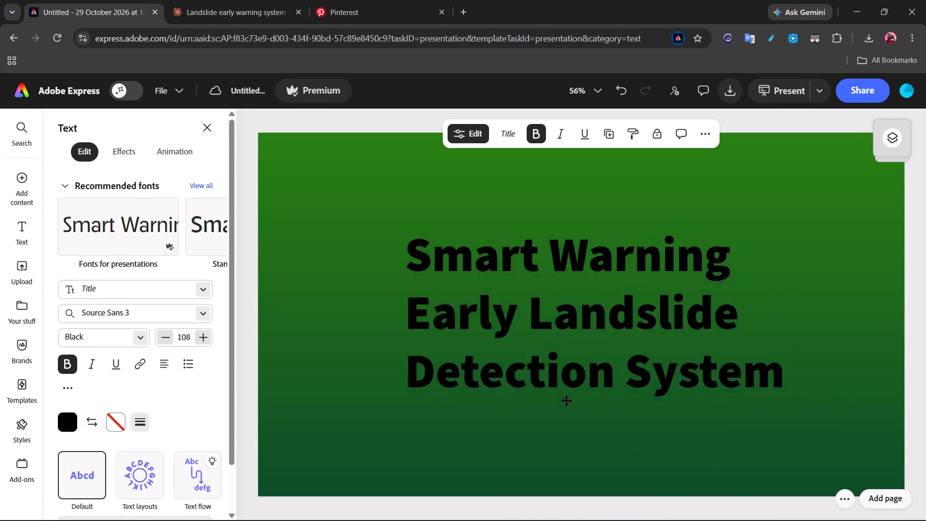
{"action": "left_click_drag", "start_coordinate": [567, 401], "coordinate": [453, 324]}
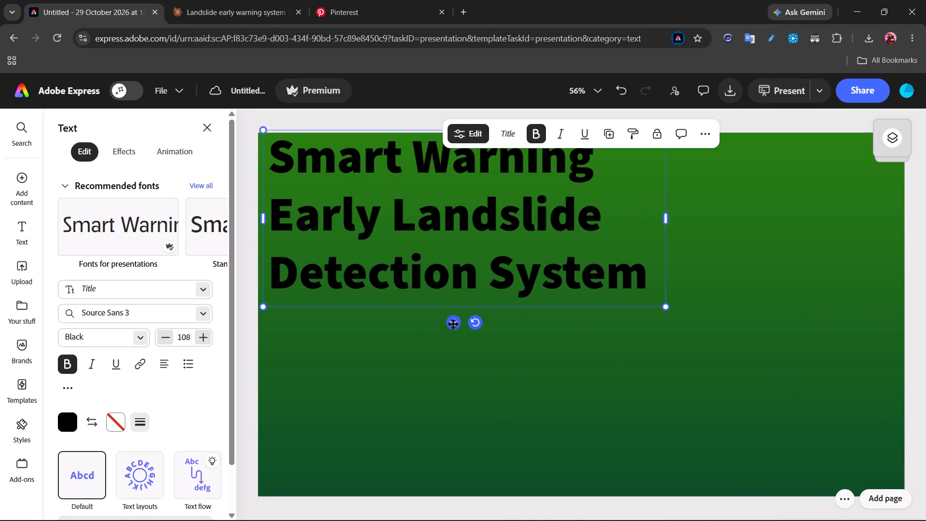
{"action": "left_click_drag", "start_coordinate": [666, 220], "coordinate": [722, 212]}
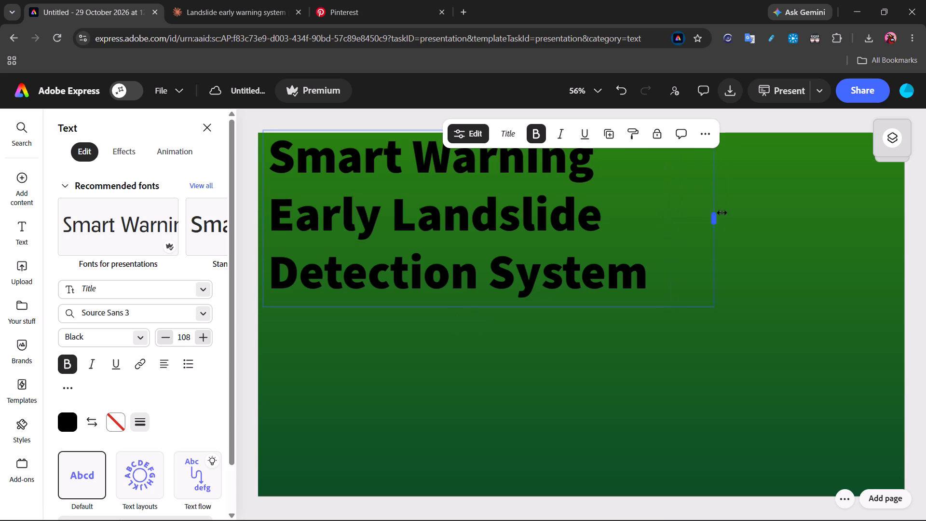
{"action": "left_click_drag", "start_coordinate": [722, 212], "coordinate": [888, 203]}
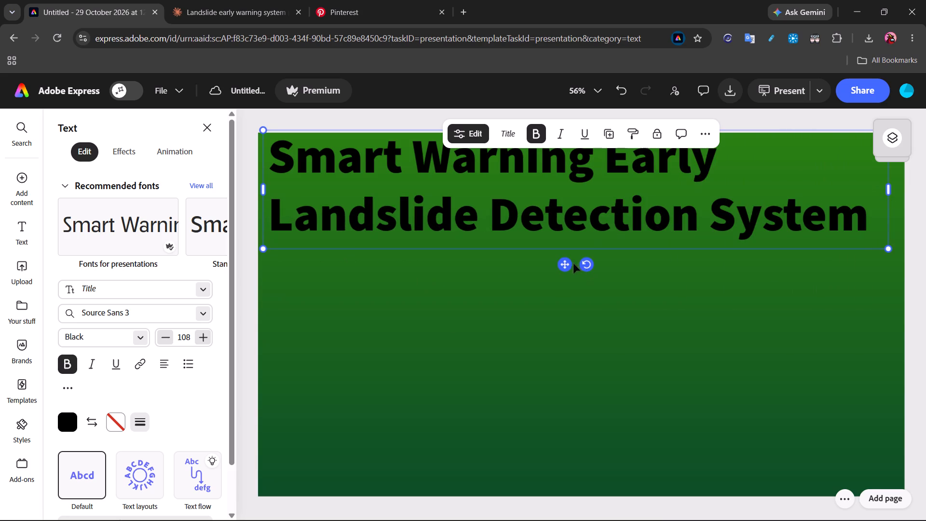
{"action": "left_click_drag", "start_coordinate": [567, 263], "coordinate": [564, 324]}
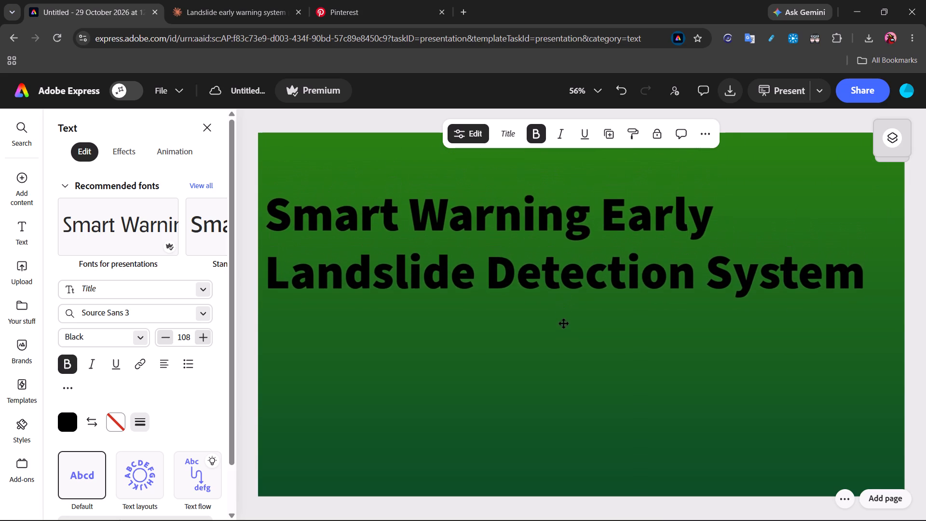
{"action": "left_click_drag", "start_coordinate": [564, 324], "coordinate": [564, 327]}
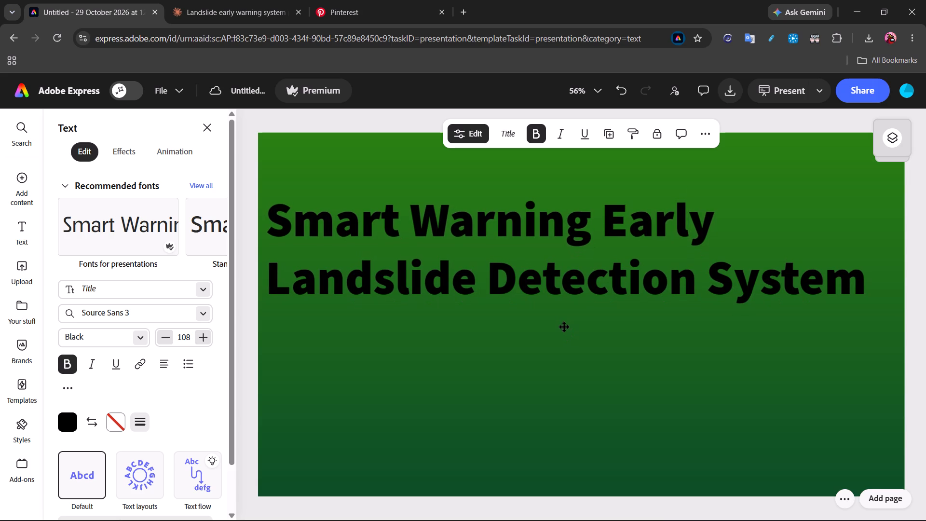
{"action": "left_click_drag", "start_coordinate": [564, 327], "coordinate": [556, 274]}
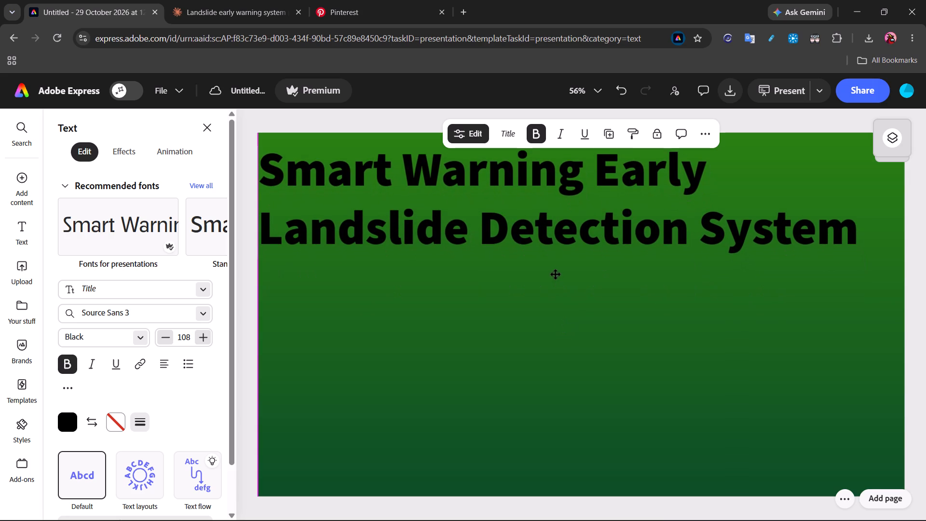
{"action": "left_click_drag", "start_coordinate": [556, 274], "coordinate": [563, 273]}
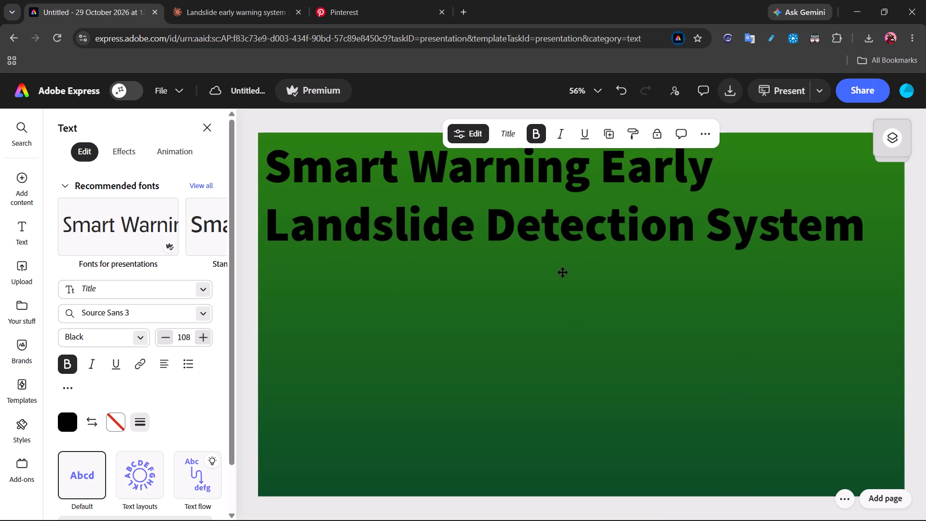
{"action": "left_click_drag", "start_coordinate": [563, 273], "coordinate": [564, 272]}
{"action": "left_click", "coordinate": [555, 335]}
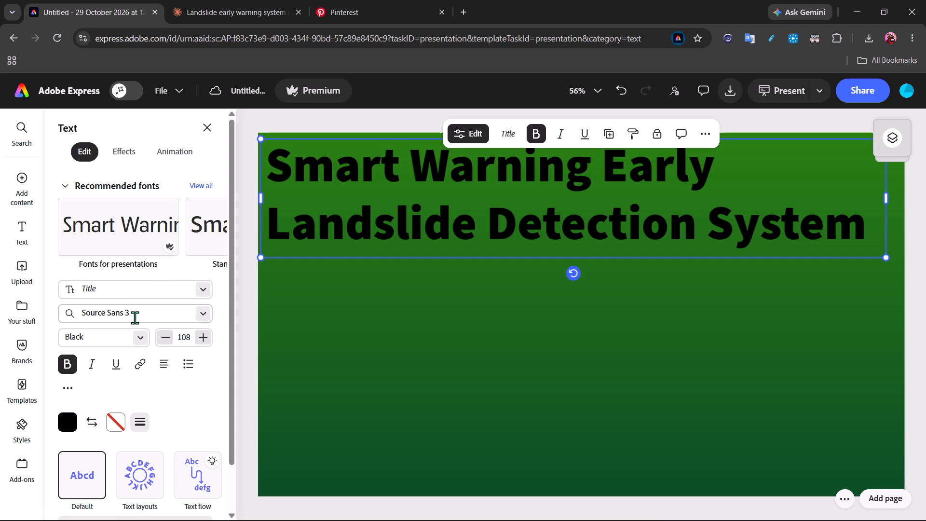
Make the title text underlined and italic.
{"action": "left_click", "coordinate": [111, 366]}
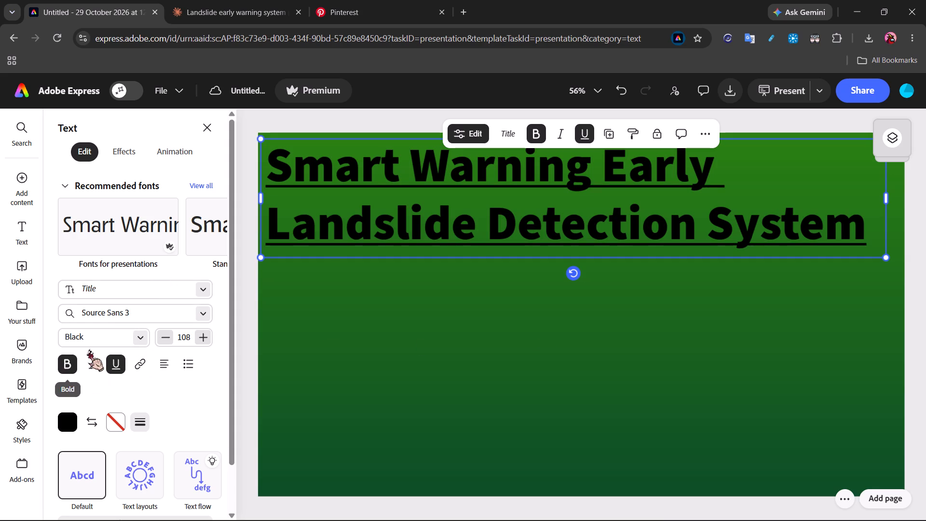
{"action": "left_click", "coordinate": [90, 362]}
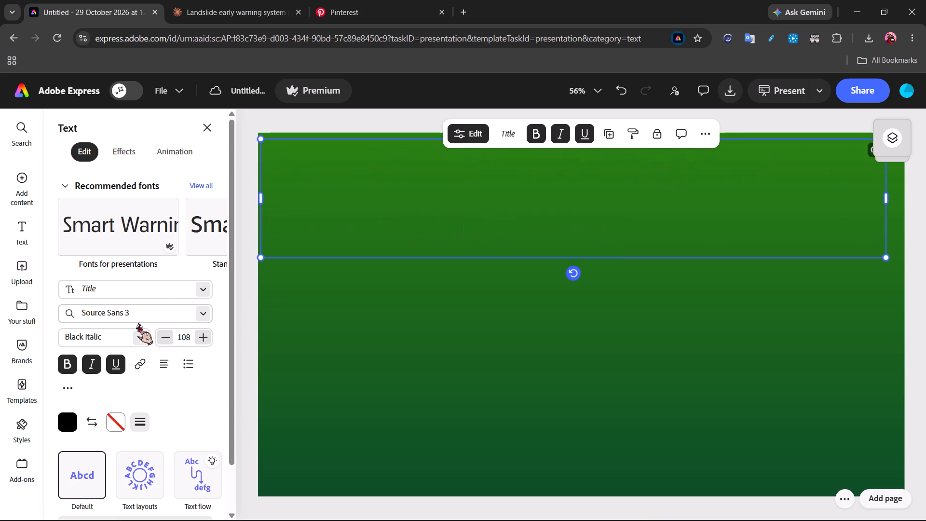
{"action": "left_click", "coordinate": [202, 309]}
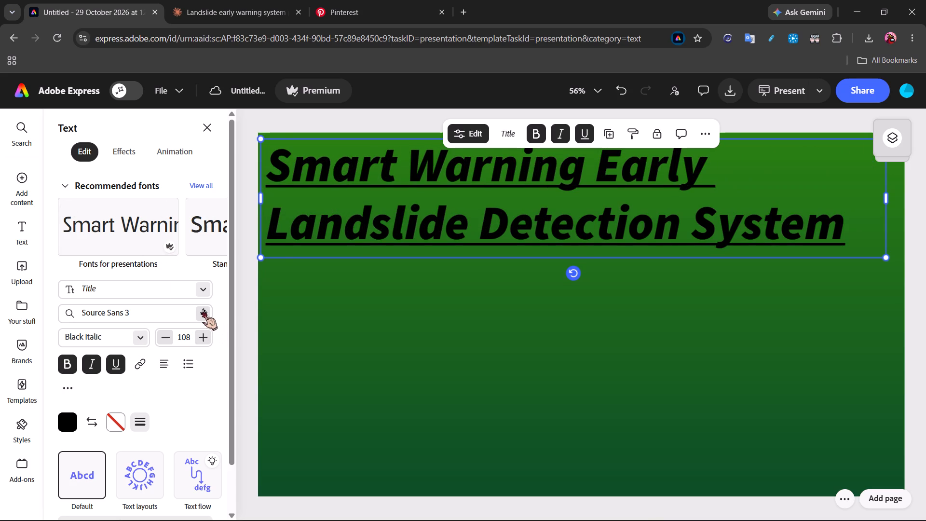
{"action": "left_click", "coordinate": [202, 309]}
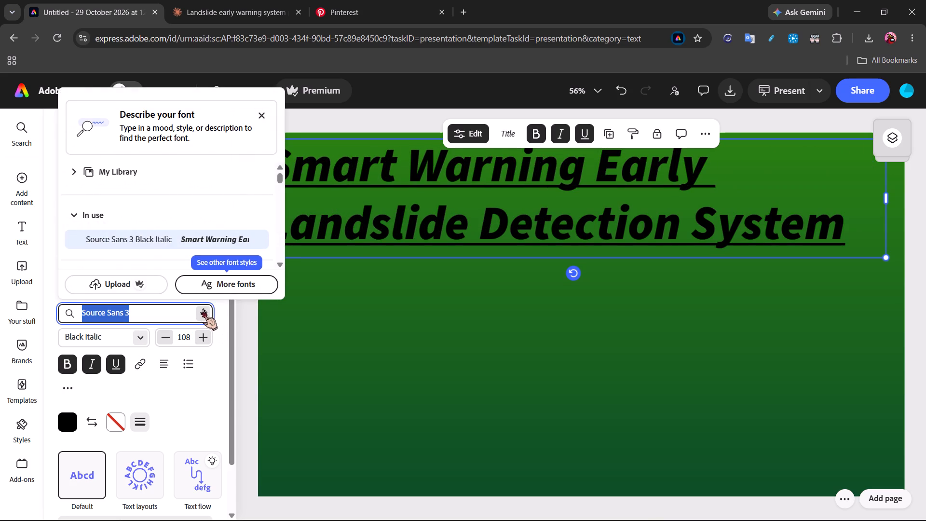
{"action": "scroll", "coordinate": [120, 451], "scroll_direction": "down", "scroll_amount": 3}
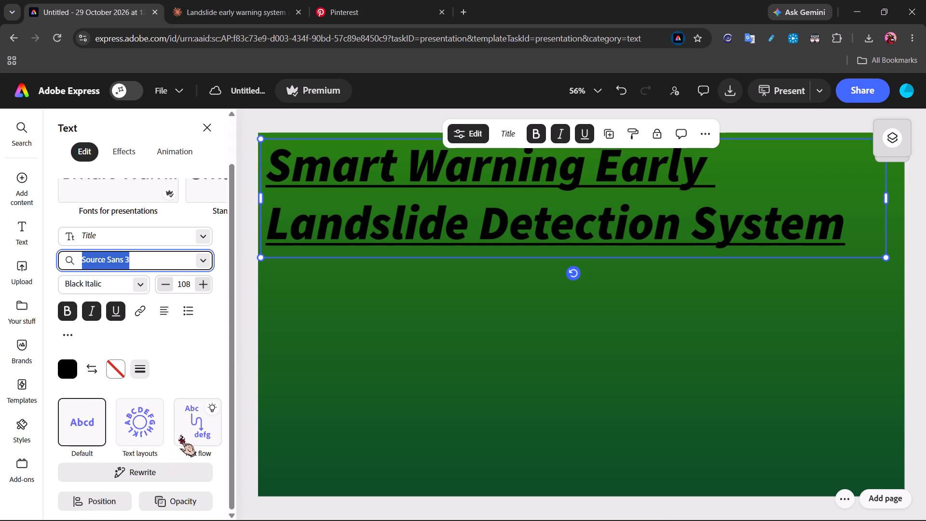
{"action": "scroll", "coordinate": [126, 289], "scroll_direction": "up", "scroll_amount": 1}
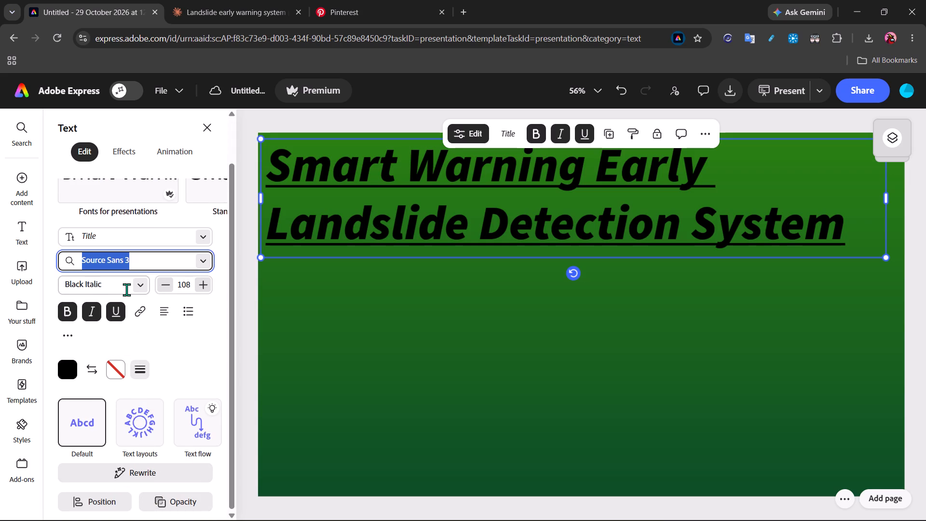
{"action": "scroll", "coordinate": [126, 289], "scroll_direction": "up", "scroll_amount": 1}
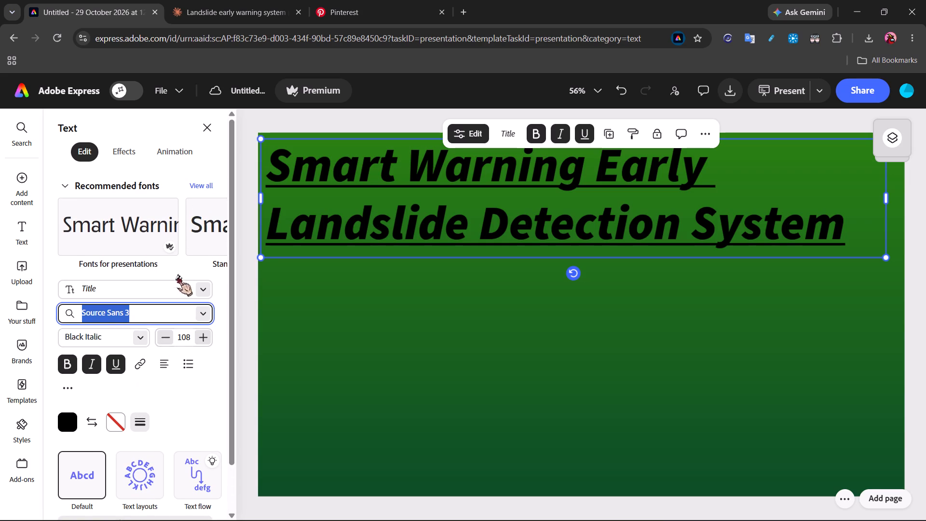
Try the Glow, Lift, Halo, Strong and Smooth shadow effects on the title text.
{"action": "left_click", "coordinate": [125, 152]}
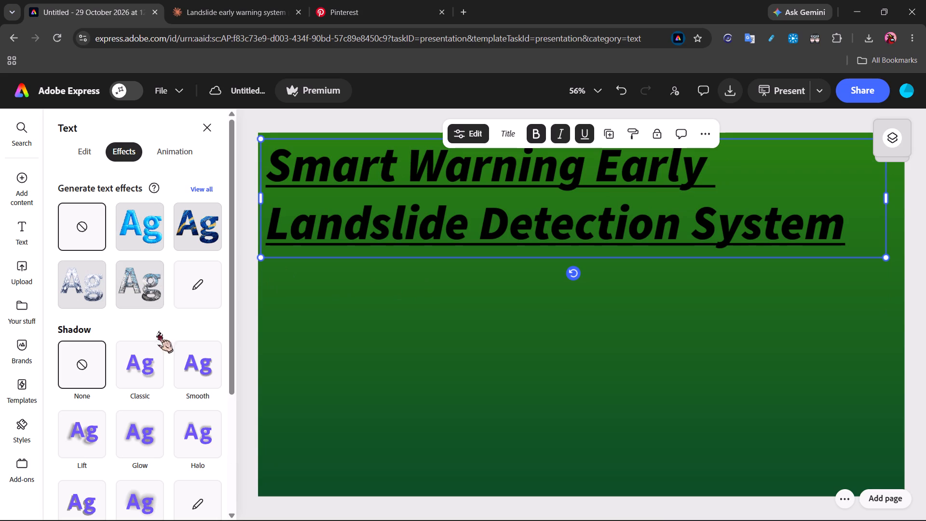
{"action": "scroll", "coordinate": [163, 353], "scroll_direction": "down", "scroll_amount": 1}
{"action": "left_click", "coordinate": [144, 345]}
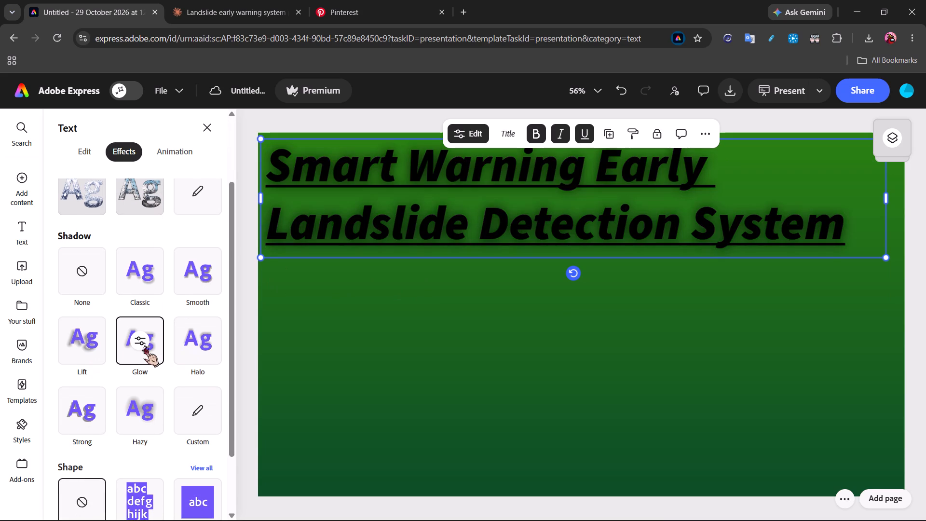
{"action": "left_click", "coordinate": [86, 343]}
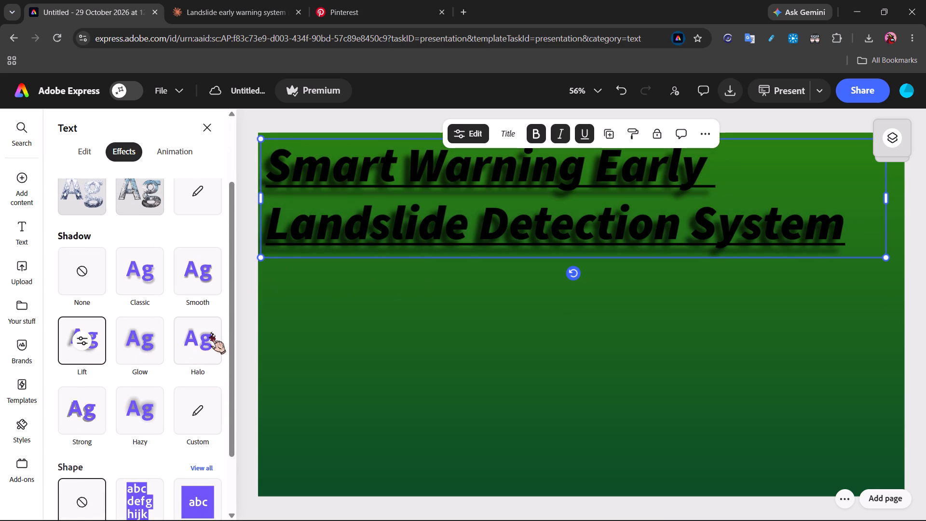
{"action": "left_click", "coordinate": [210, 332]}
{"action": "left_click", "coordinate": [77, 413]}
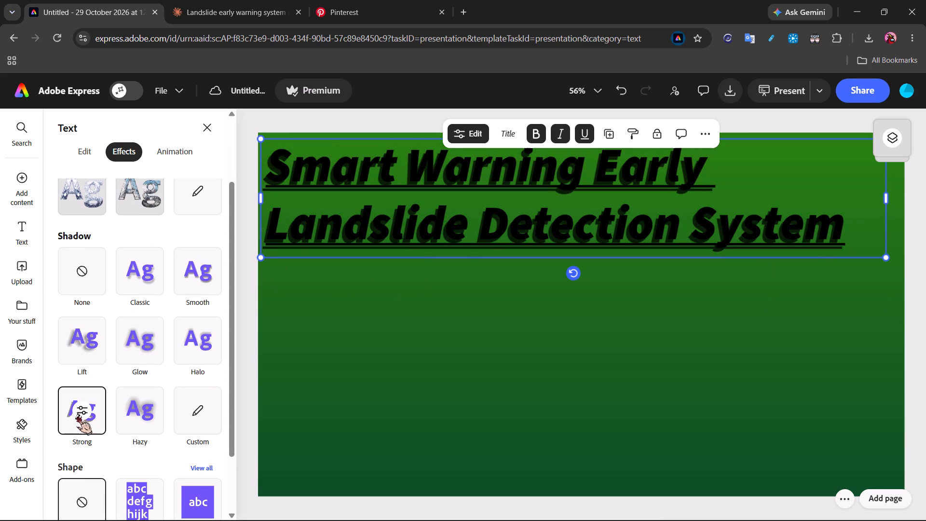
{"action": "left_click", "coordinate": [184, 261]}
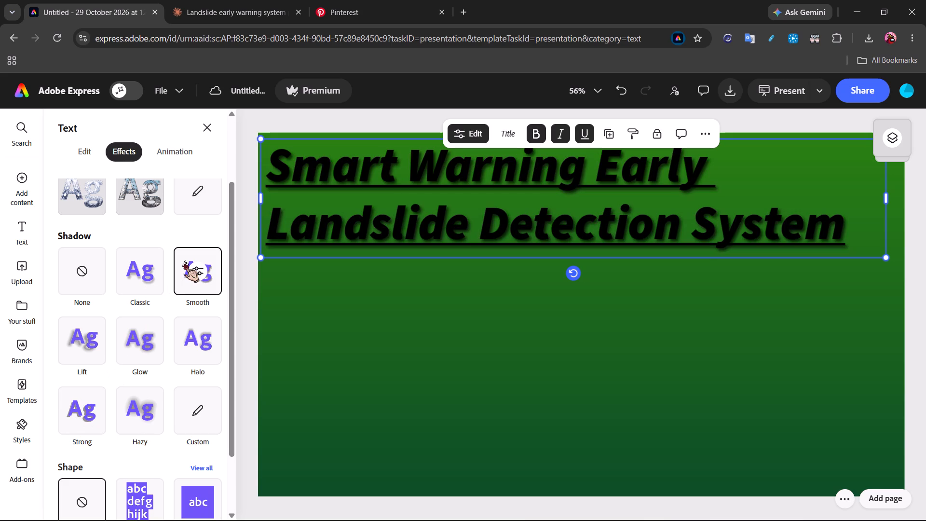
Apply the Balloon generated text effect to the title with the Tight text fit.
{"action": "scroll", "coordinate": [141, 326], "scroll_direction": "up", "scroll_amount": 2}
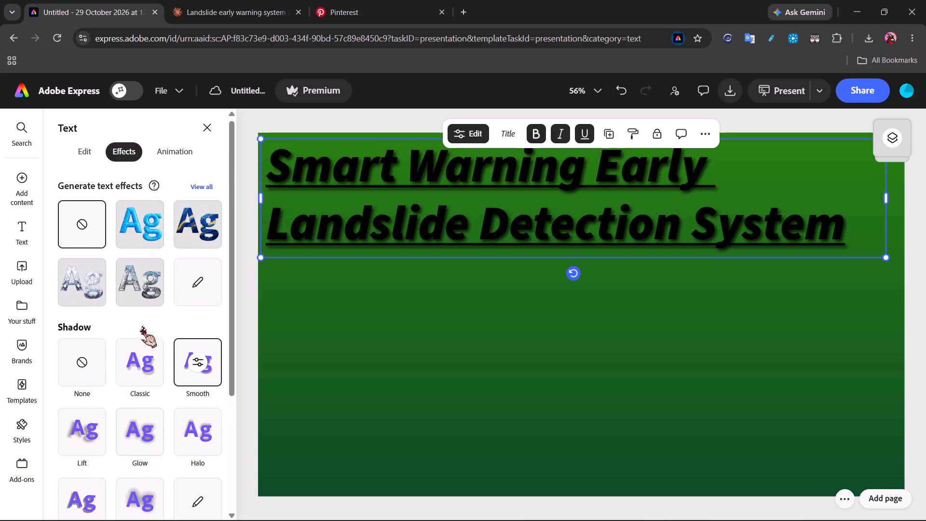
{"action": "left_click", "coordinate": [140, 244]}
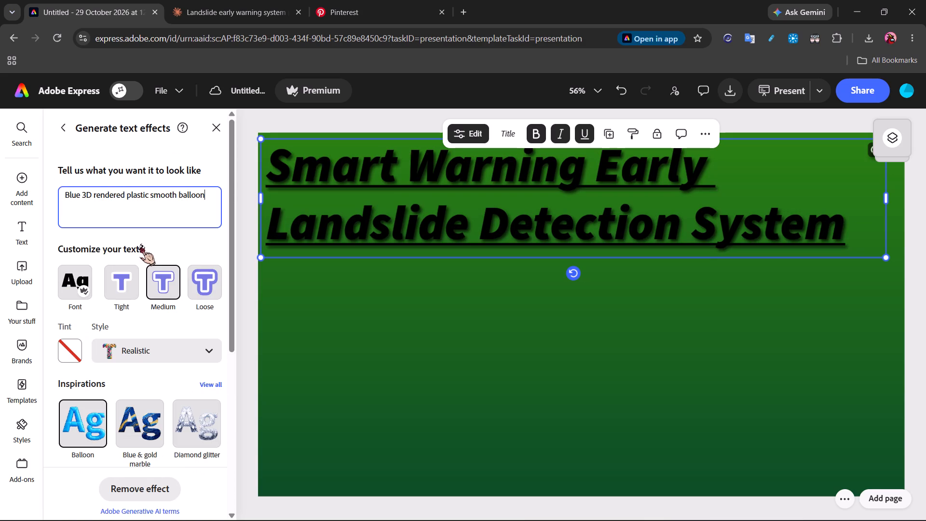
{"action": "left_click", "coordinate": [187, 284]}
{"action": "left_click", "coordinate": [122, 283]}
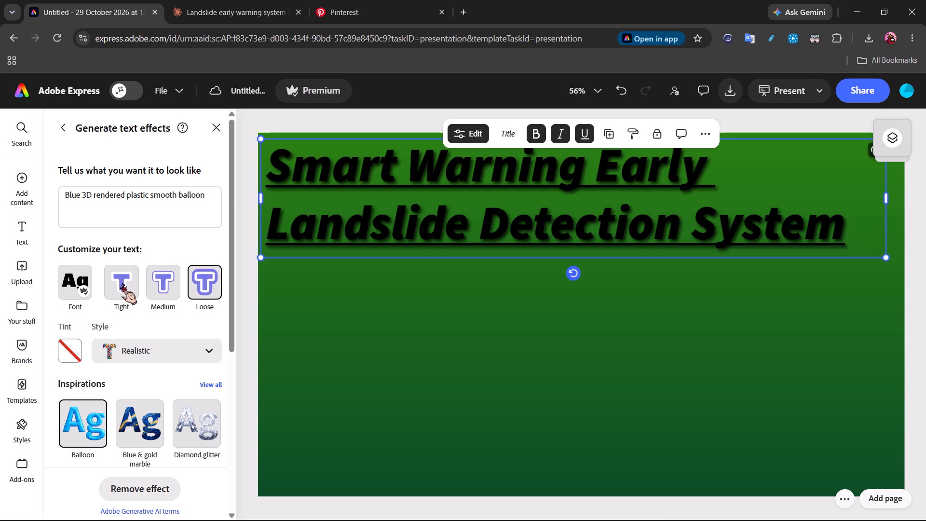
{"action": "left_click", "coordinate": [122, 283]}
{"action": "scroll", "coordinate": [128, 340], "scroll_direction": "down", "scroll_amount": 3}
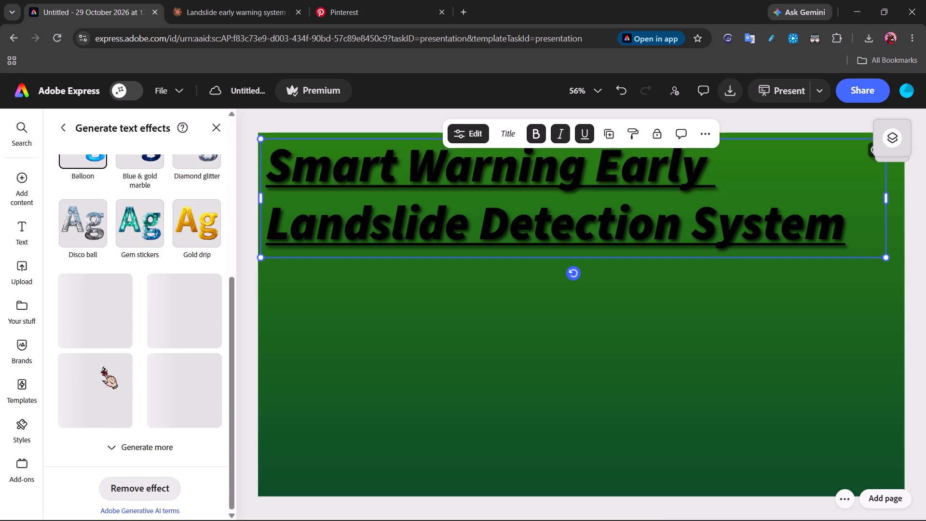
{"action": "left_click", "coordinate": [220, 128]}
Give the title text the Classic shadow and open that shadow's colour options.
{"action": "scroll", "coordinate": [145, 256], "scroll_direction": "down", "scroll_amount": 2}
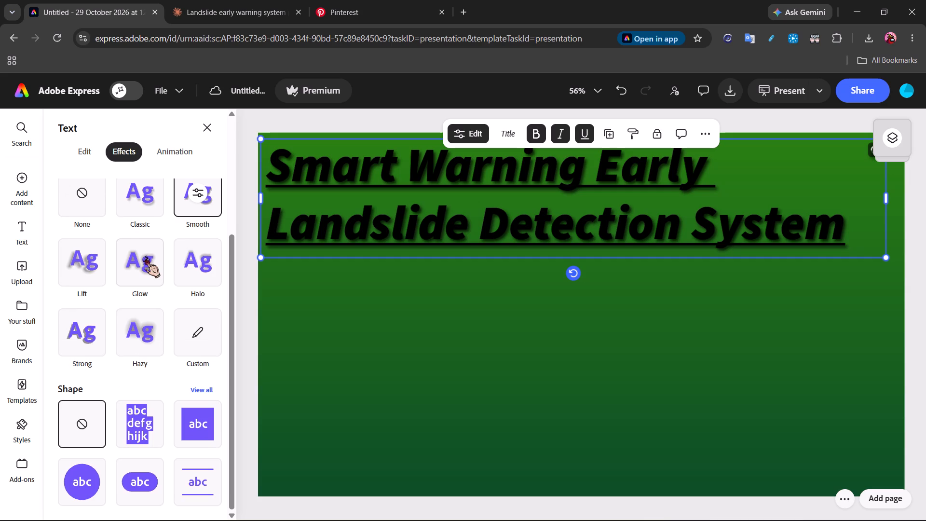
{"action": "scroll", "coordinate": [145, 256], "scroll_direction": "down", "scroll_amount": 1}
{"action": "scroll", "coordinate": [136, 303], "scroll_direction": "up", "scroll_amount": 5}
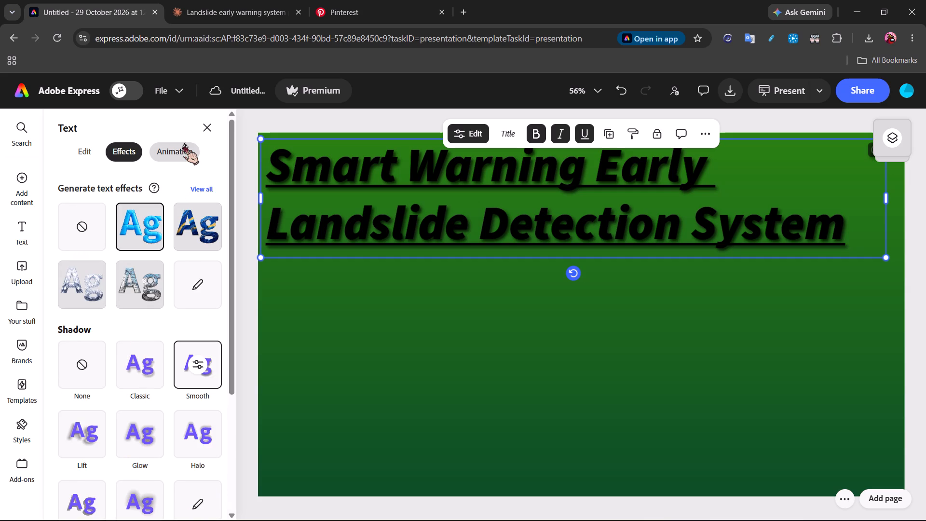
{"action": "left_click", "coordinate": [183, 143]}
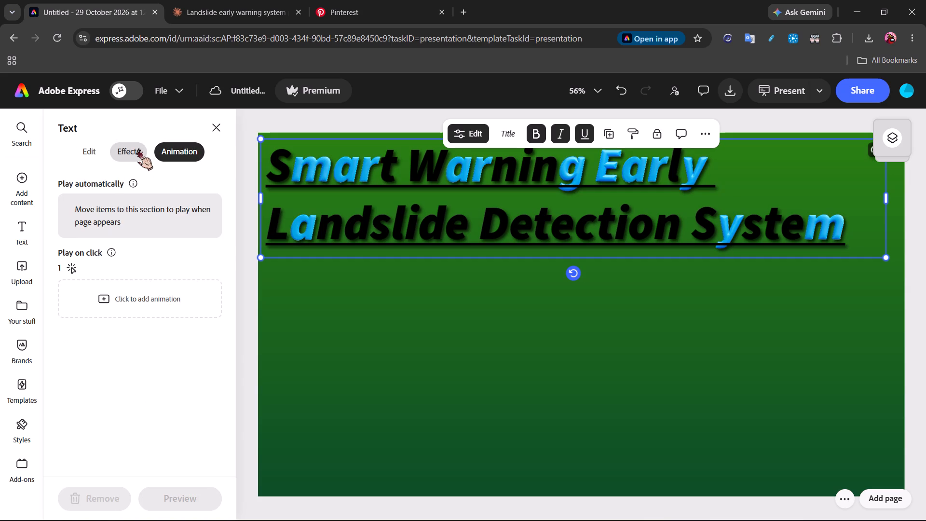
{"action": "left_click", "coordinate": [137, 149]}
{"action": "scroll", "coordinate": [151, 311], "scroll_direction": "down", "scroll_amount": 1}
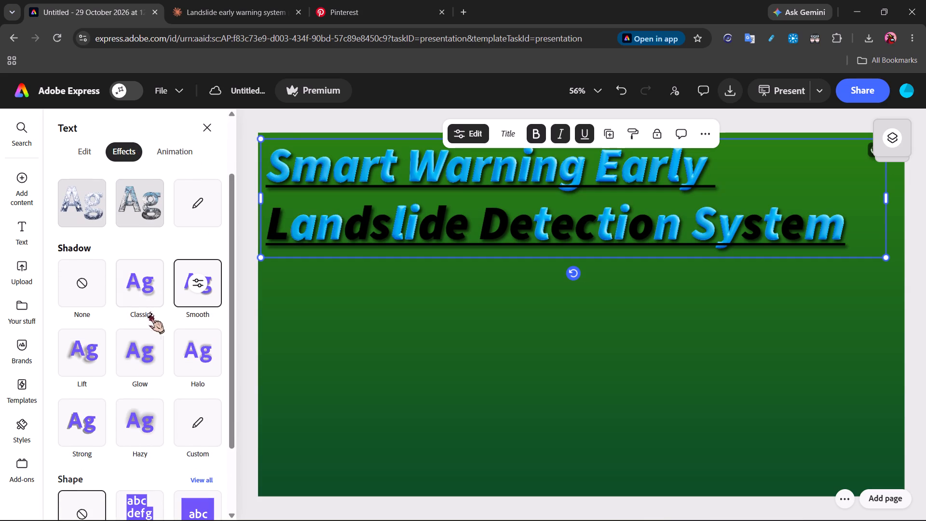
{"action": "left_click", "coordinate": [125, 290]}
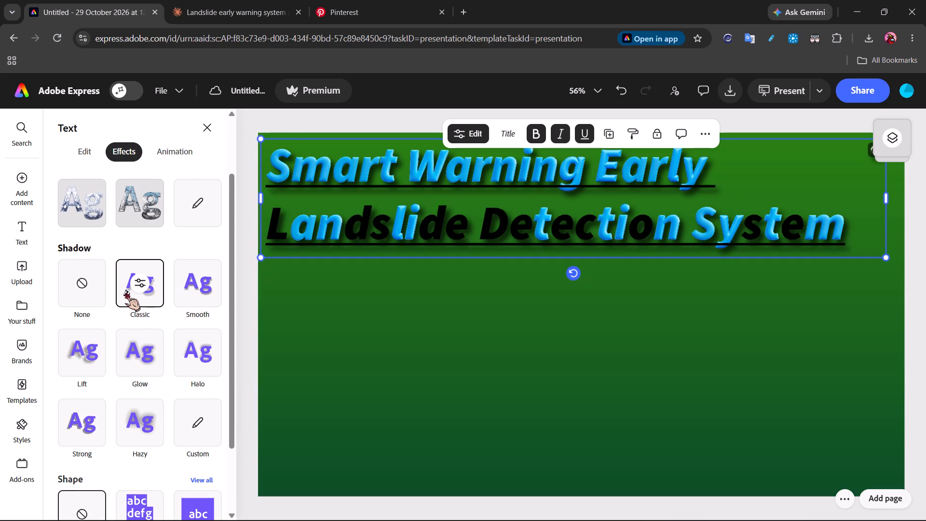
{"action": "left_click", "coordinate": [125, 290]}
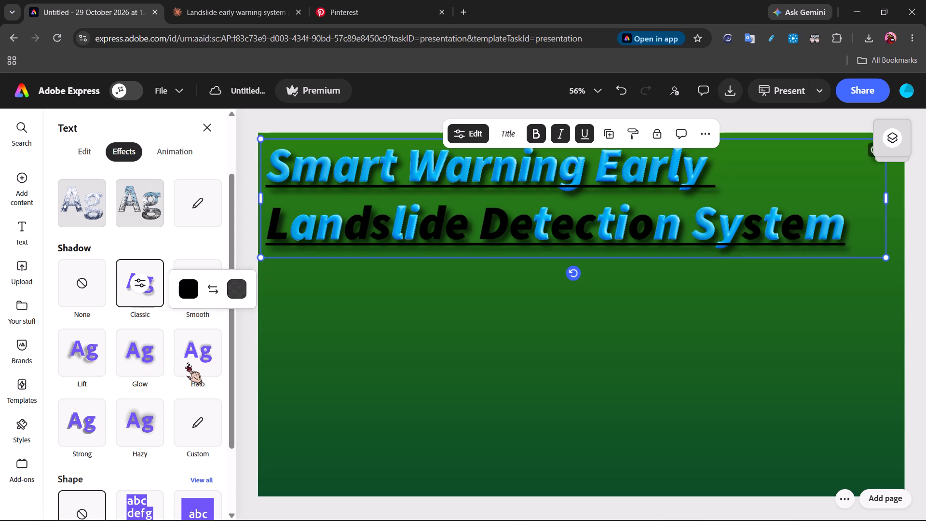
{"action": "scroll", "coordinate": [104, 425], "scroll_direction": "down", "scroll_amount": 1}
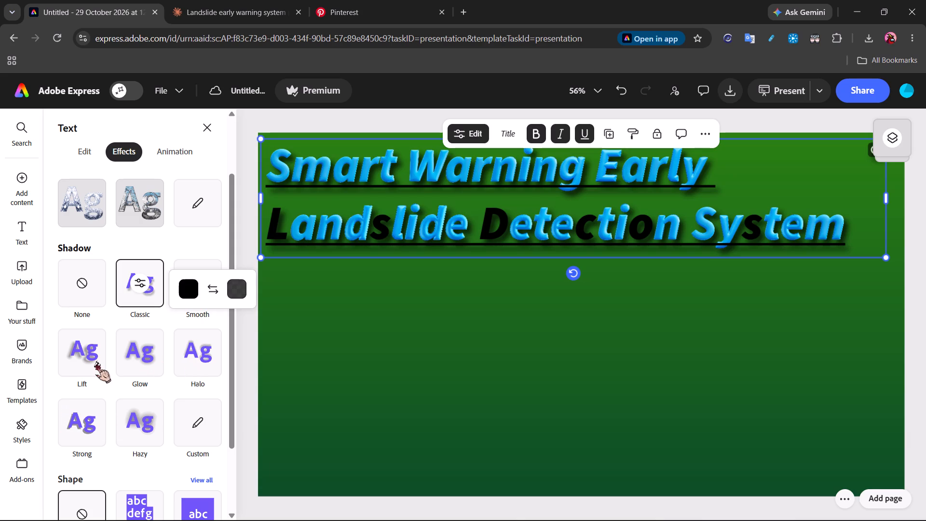
{"action": "scroll", "coordinate": [185, 246], "scroll_direction": "up", "scroll_amount": 2}
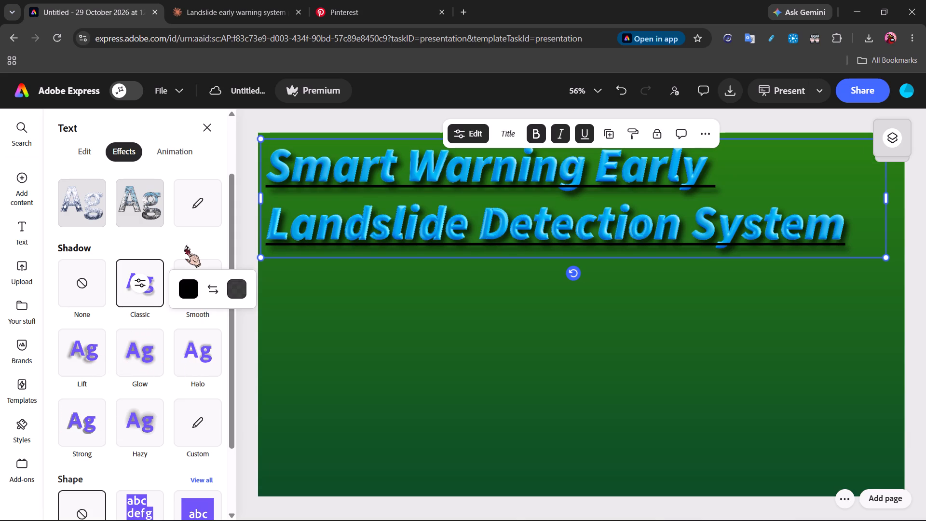
Remove the generated Balloon text effect from the title text.
{"action": "scroll", "coordinate": [185, 246], "scroll_direction": "up", "scroll_amount": 1}
{"action": "left_click", "coordinate": [267, 282]}
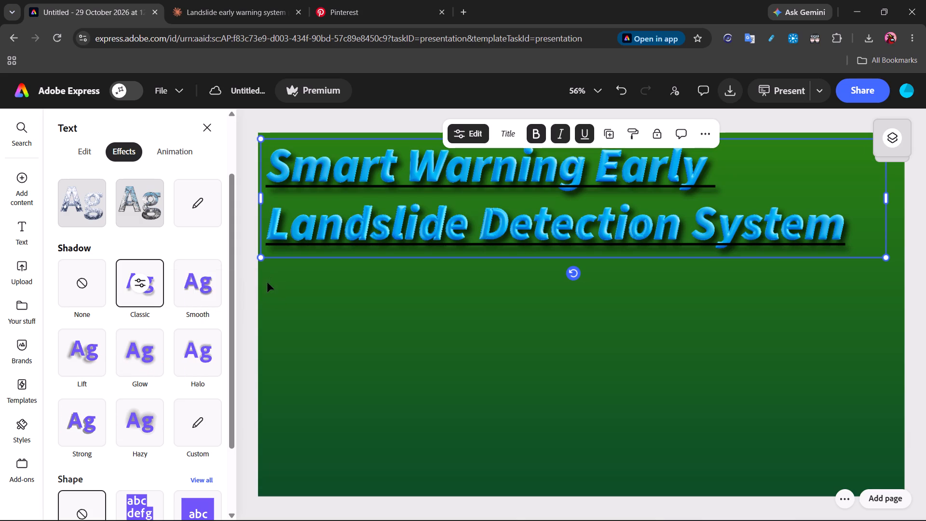
{"action": "scroll", "coordinate": [165, 242], "scroll_direction": "up", "scroll_amount": 2}
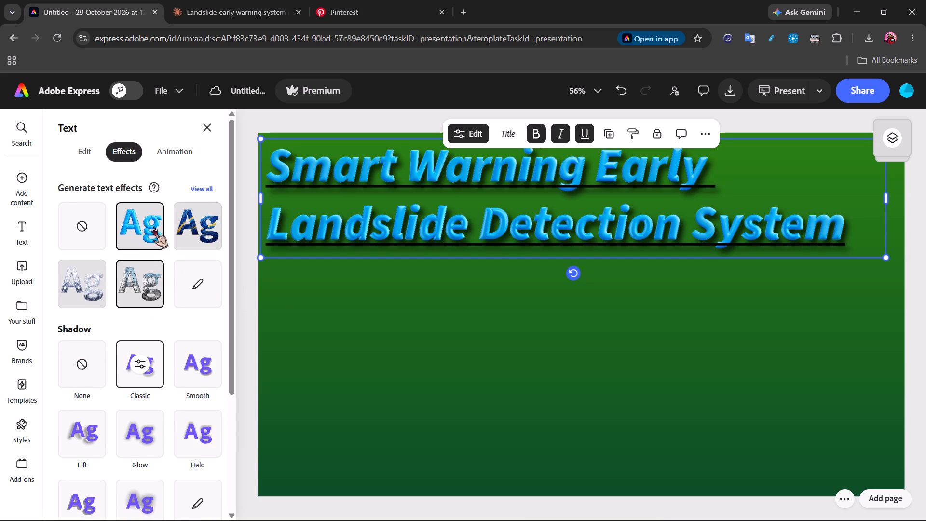
{"action": "left_click", "coordinate": [134, 365]}
{"action": "left_click", "coordinate": [91, 443]}
{"action": "left_click", "coordinate": [81, 226]}
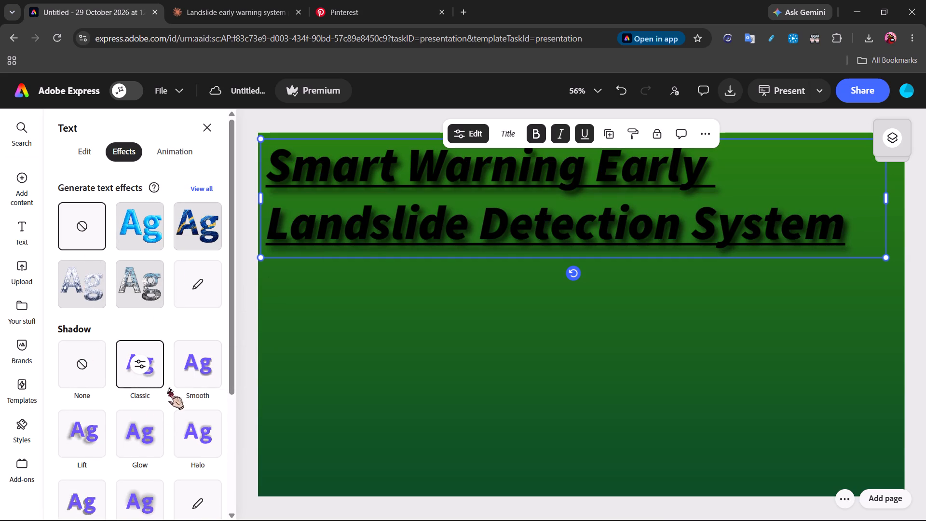
{"action": "left_click", "coordinate": [181, 371]}
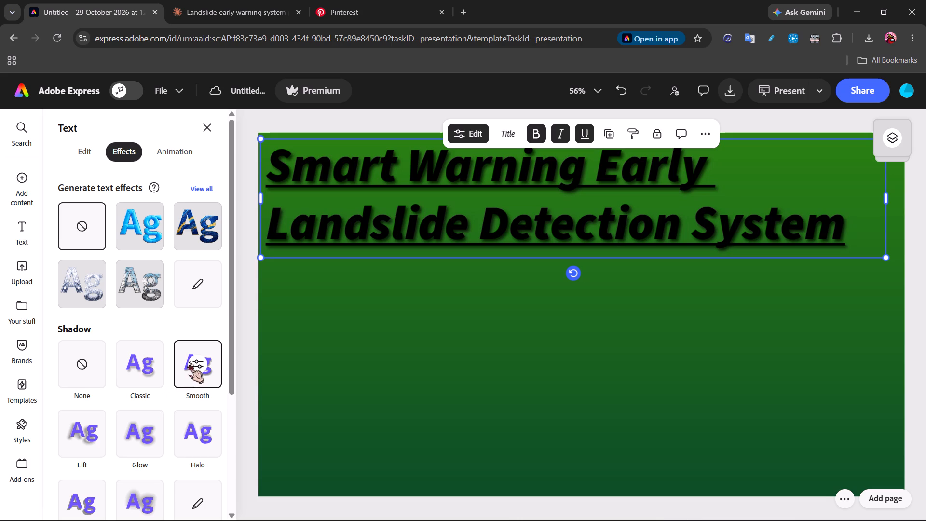
{"action": "left_click", "coordinate": [197, 360]}
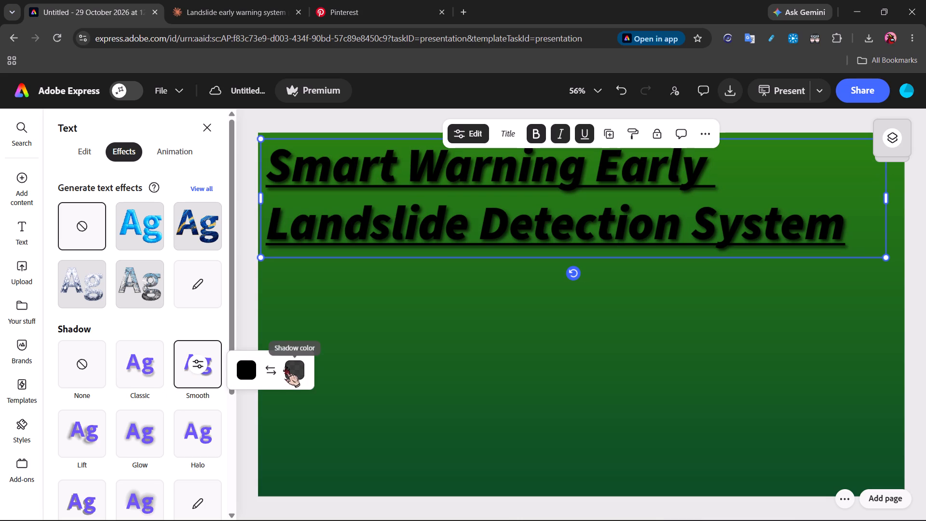
{"action": "left_click", "coordinate": [285, 366]}
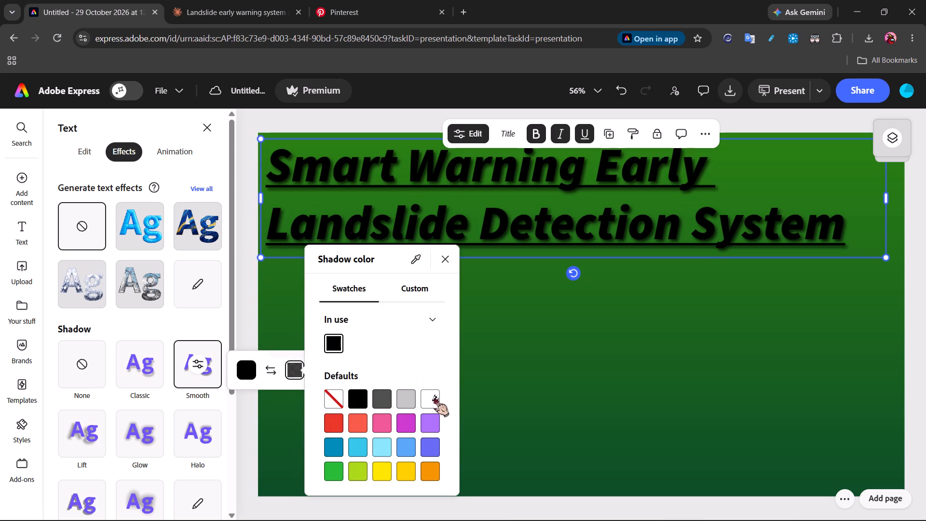
{"action": "left_click", "coordinate": [434, 395]}
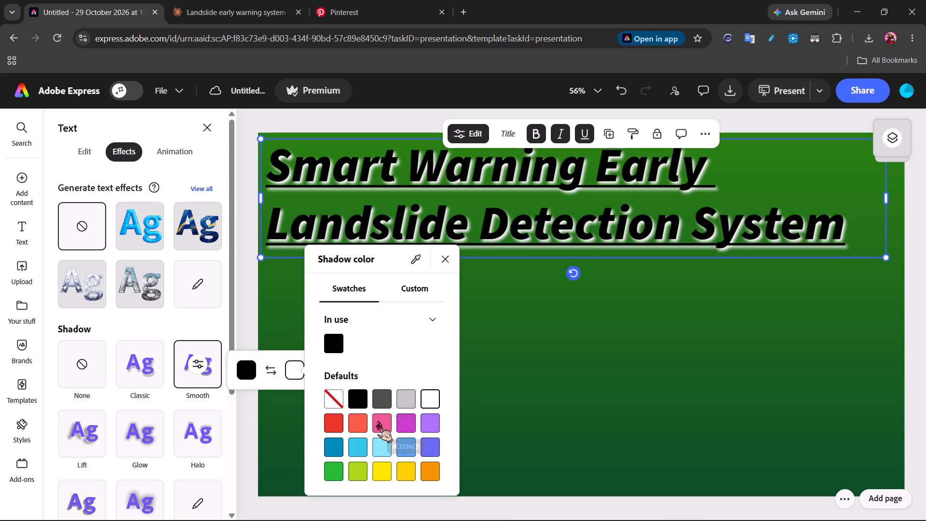
{"action": "left_click", "coordinate": [334, 416]}
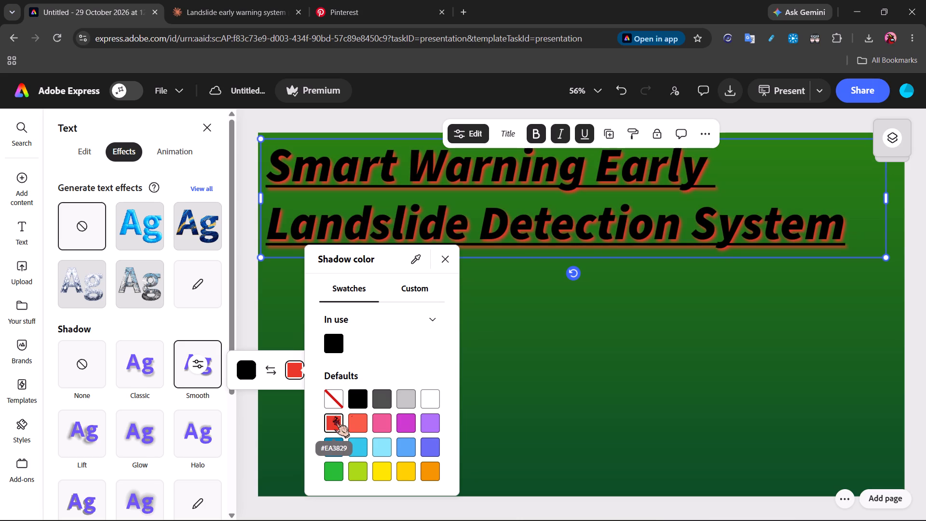
{"action": "left_click", "coordinate": [425, 397]}
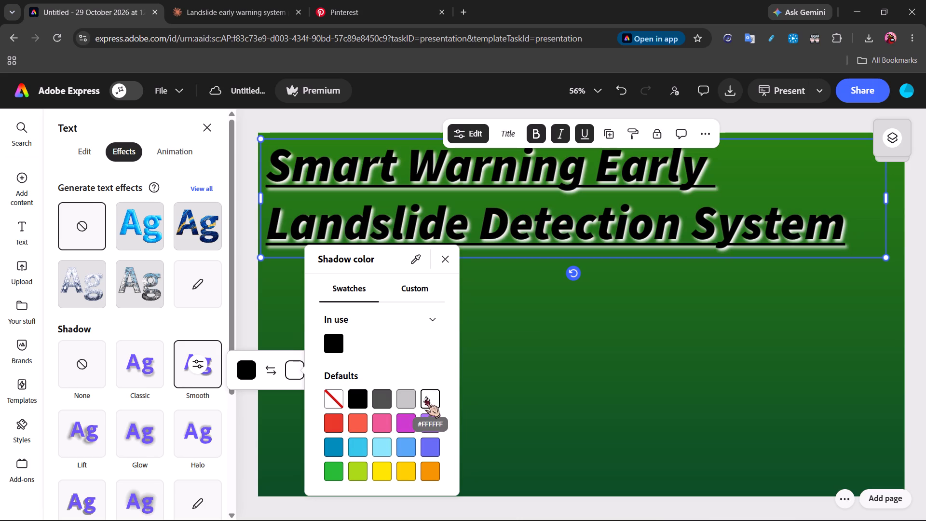
{"action": "left_click", "coordinate": [528, 377]}
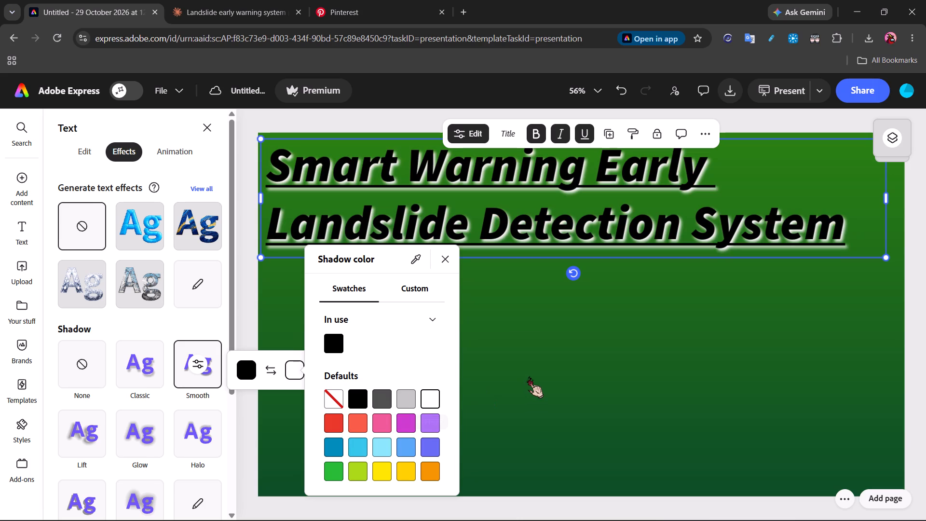
{"action": "left_click", "coordinate": [453, 262]}
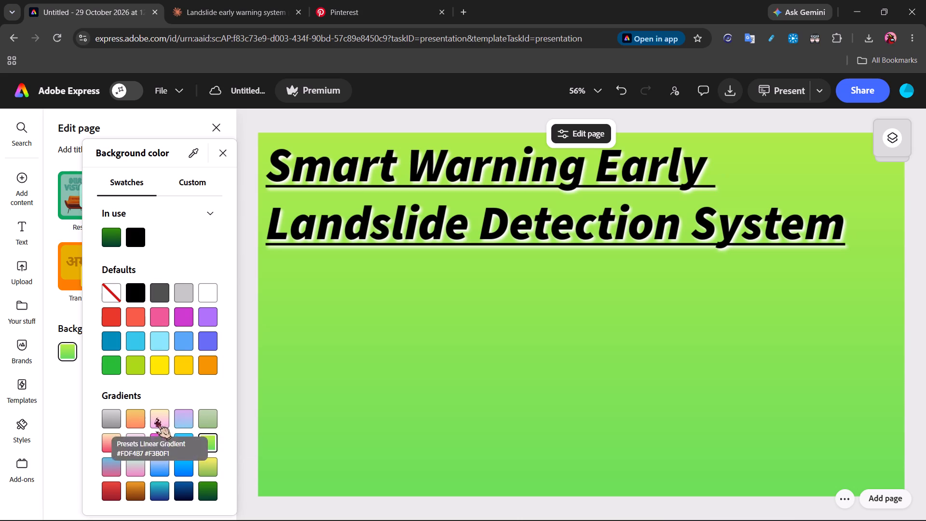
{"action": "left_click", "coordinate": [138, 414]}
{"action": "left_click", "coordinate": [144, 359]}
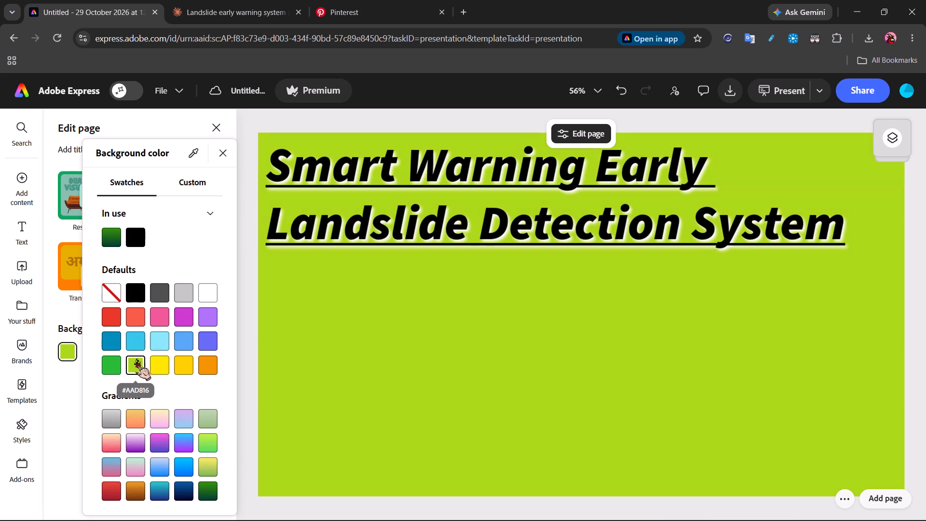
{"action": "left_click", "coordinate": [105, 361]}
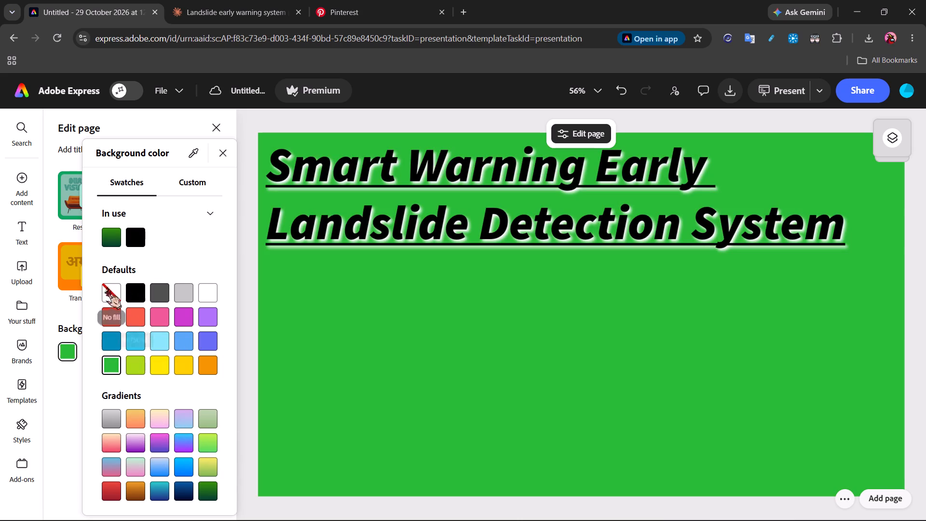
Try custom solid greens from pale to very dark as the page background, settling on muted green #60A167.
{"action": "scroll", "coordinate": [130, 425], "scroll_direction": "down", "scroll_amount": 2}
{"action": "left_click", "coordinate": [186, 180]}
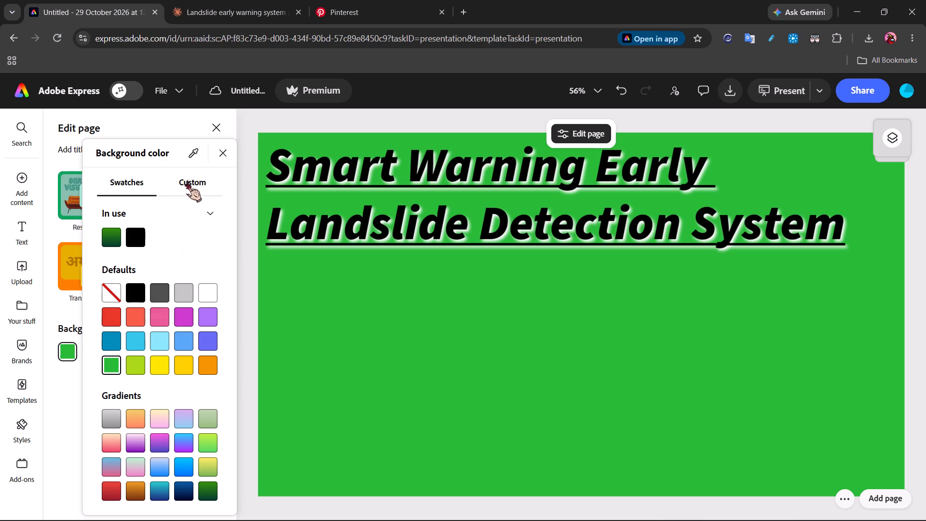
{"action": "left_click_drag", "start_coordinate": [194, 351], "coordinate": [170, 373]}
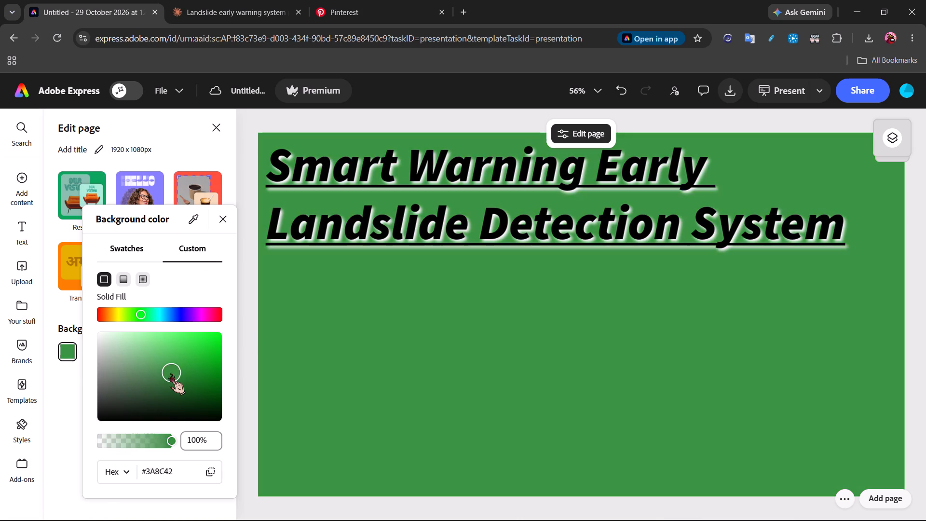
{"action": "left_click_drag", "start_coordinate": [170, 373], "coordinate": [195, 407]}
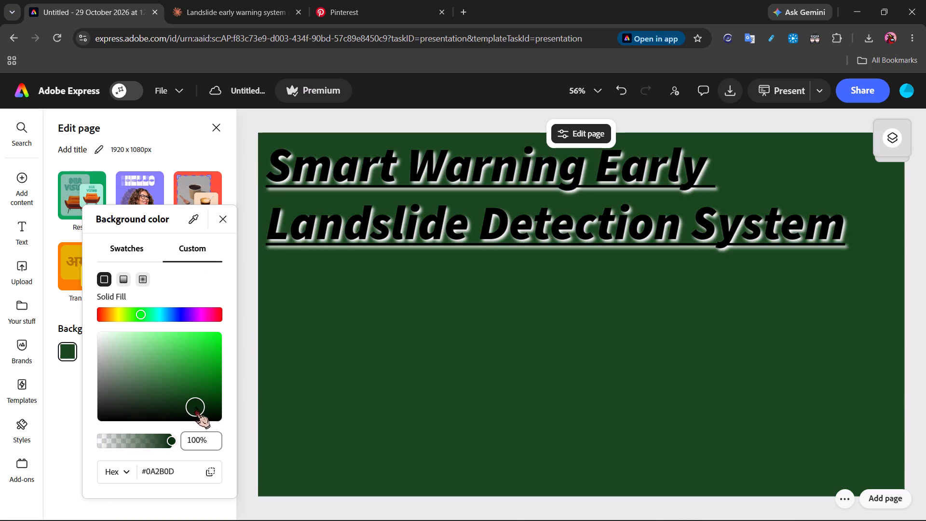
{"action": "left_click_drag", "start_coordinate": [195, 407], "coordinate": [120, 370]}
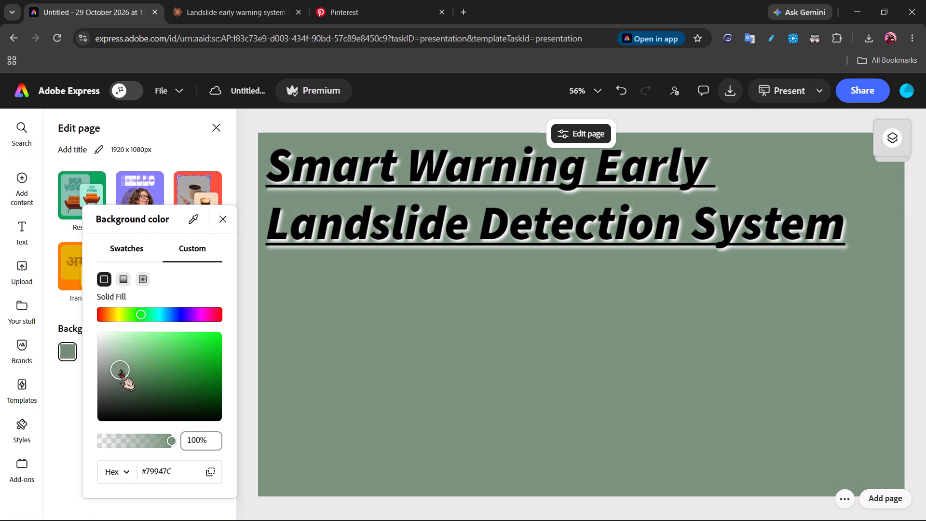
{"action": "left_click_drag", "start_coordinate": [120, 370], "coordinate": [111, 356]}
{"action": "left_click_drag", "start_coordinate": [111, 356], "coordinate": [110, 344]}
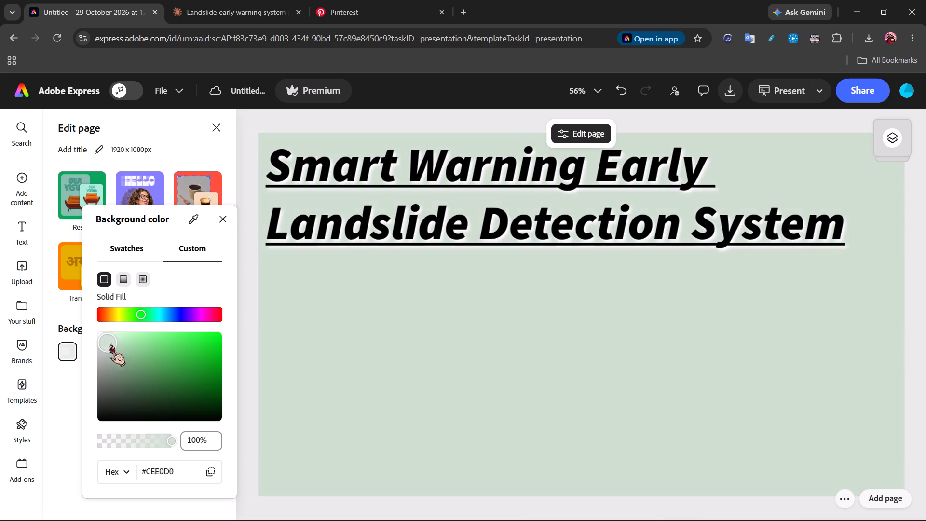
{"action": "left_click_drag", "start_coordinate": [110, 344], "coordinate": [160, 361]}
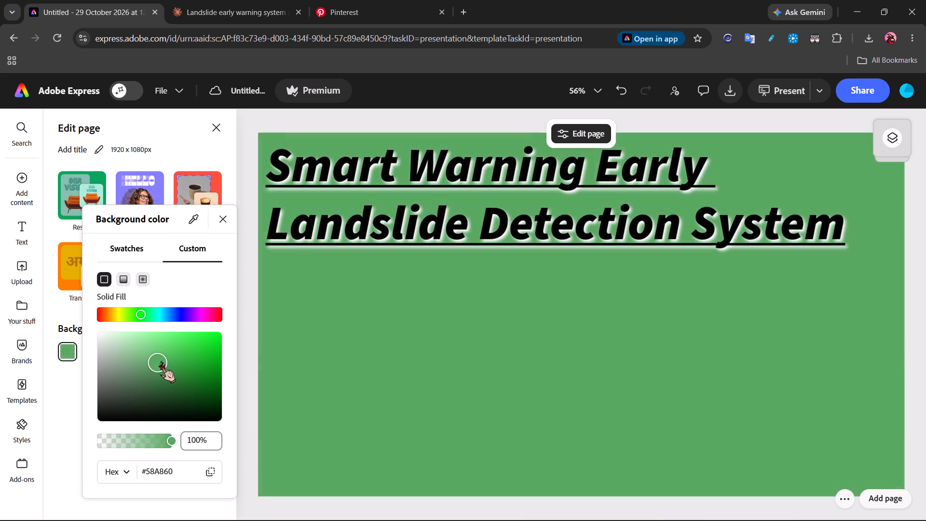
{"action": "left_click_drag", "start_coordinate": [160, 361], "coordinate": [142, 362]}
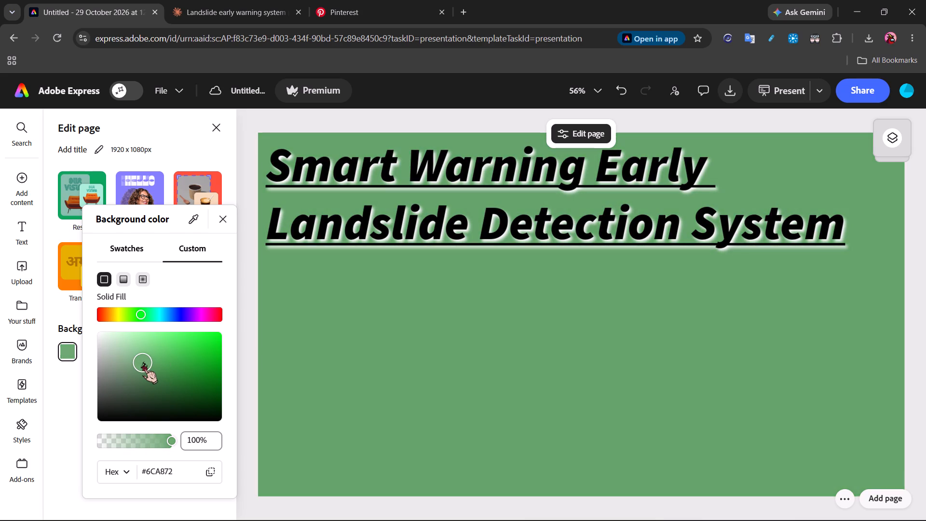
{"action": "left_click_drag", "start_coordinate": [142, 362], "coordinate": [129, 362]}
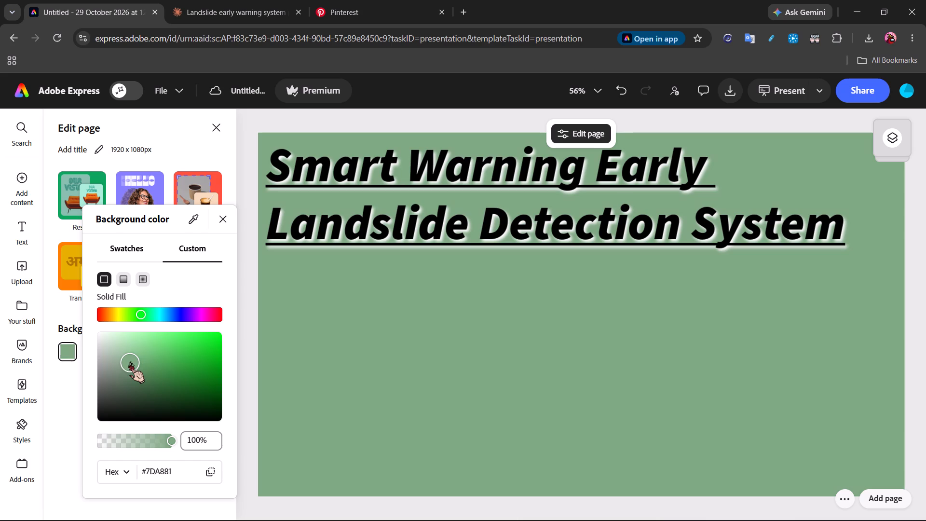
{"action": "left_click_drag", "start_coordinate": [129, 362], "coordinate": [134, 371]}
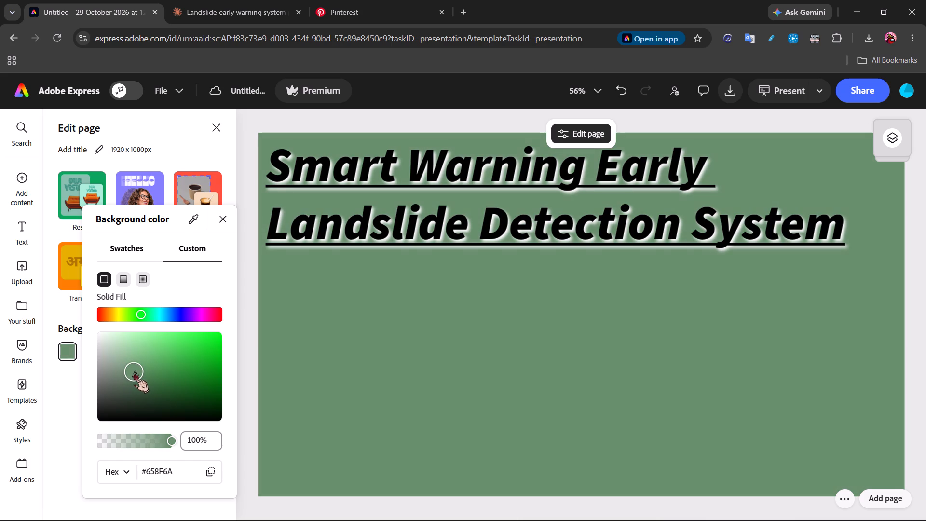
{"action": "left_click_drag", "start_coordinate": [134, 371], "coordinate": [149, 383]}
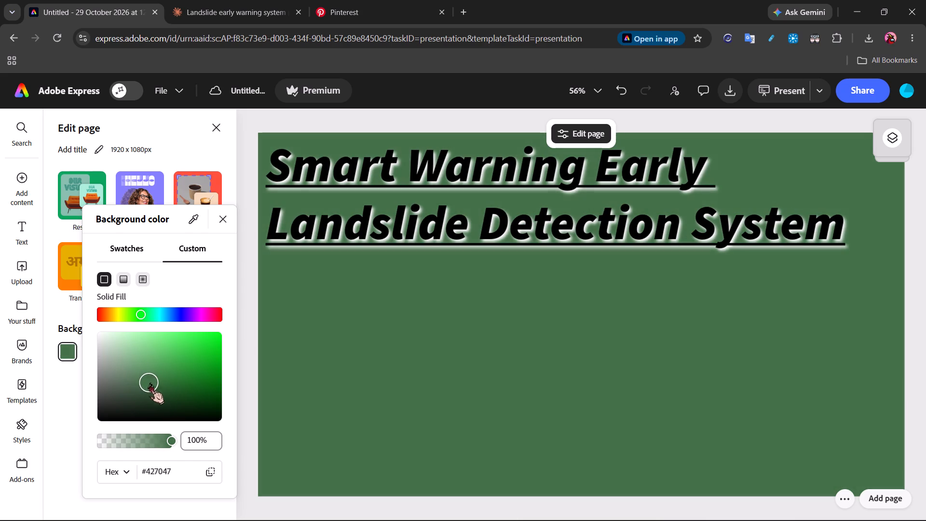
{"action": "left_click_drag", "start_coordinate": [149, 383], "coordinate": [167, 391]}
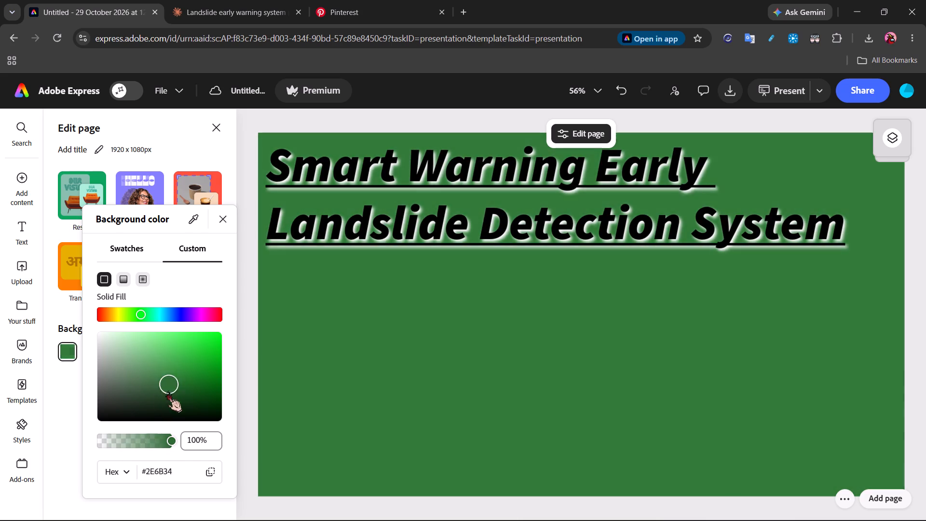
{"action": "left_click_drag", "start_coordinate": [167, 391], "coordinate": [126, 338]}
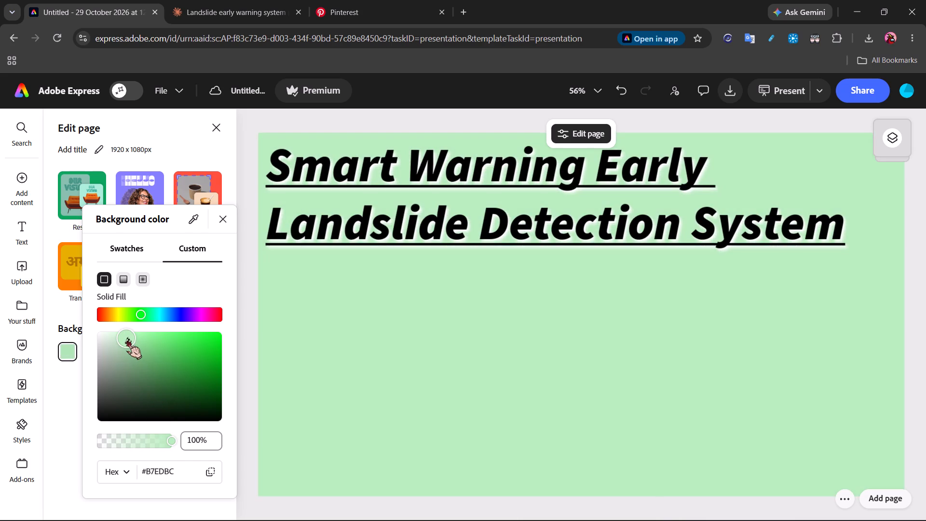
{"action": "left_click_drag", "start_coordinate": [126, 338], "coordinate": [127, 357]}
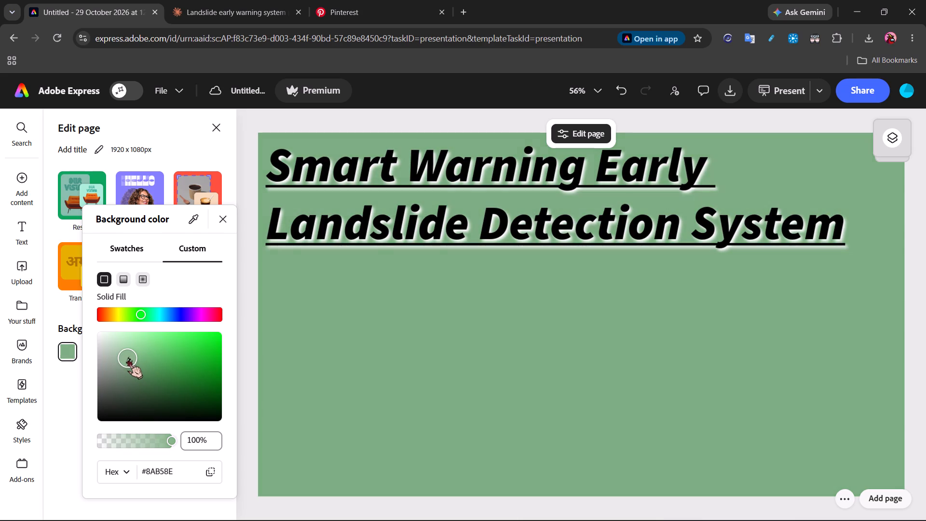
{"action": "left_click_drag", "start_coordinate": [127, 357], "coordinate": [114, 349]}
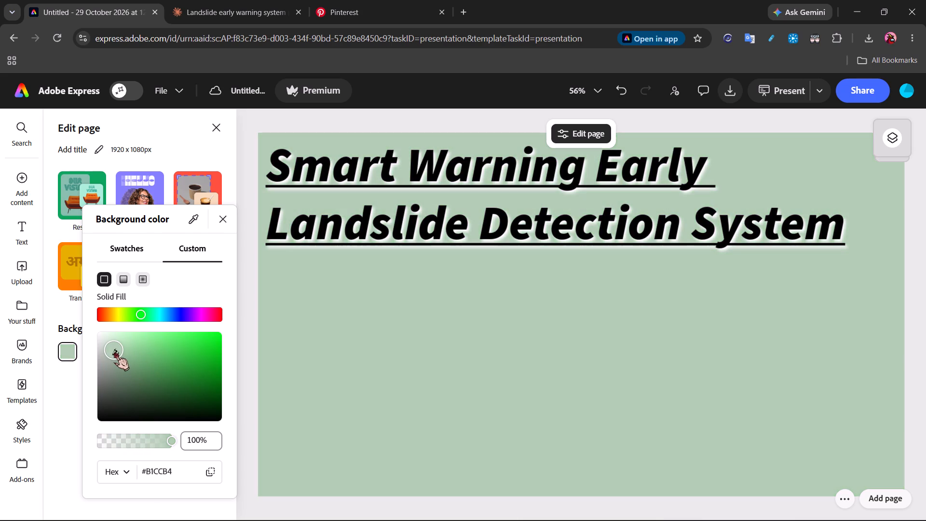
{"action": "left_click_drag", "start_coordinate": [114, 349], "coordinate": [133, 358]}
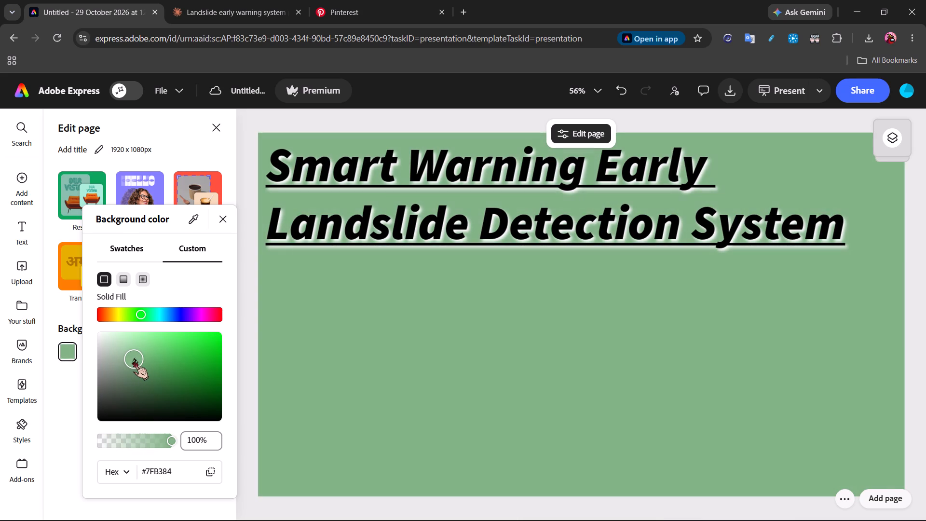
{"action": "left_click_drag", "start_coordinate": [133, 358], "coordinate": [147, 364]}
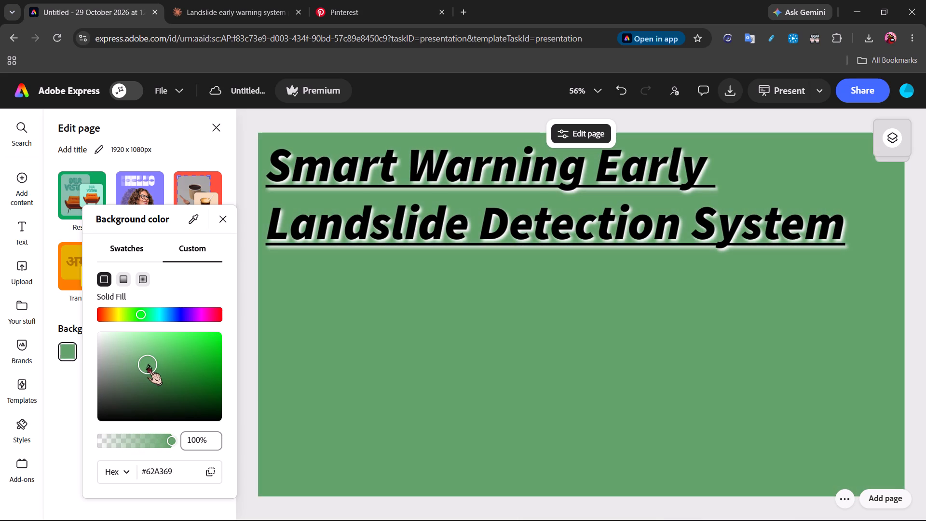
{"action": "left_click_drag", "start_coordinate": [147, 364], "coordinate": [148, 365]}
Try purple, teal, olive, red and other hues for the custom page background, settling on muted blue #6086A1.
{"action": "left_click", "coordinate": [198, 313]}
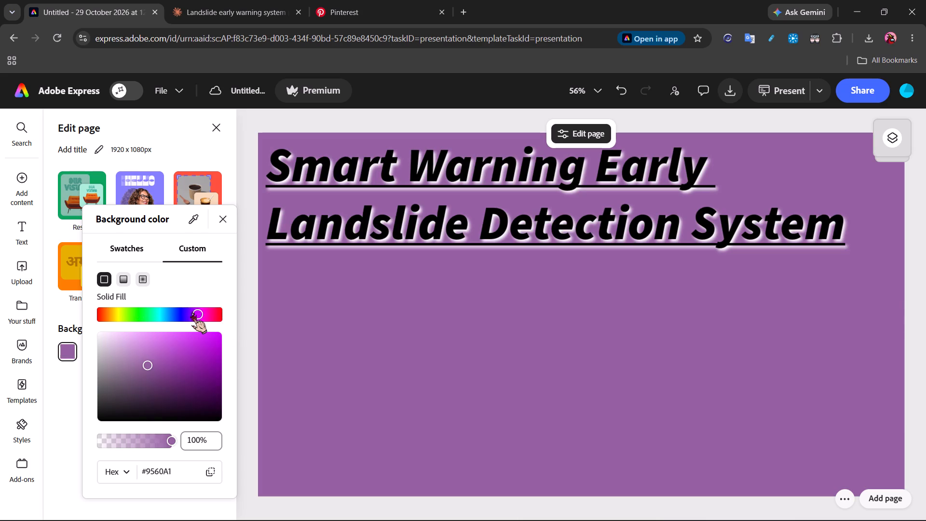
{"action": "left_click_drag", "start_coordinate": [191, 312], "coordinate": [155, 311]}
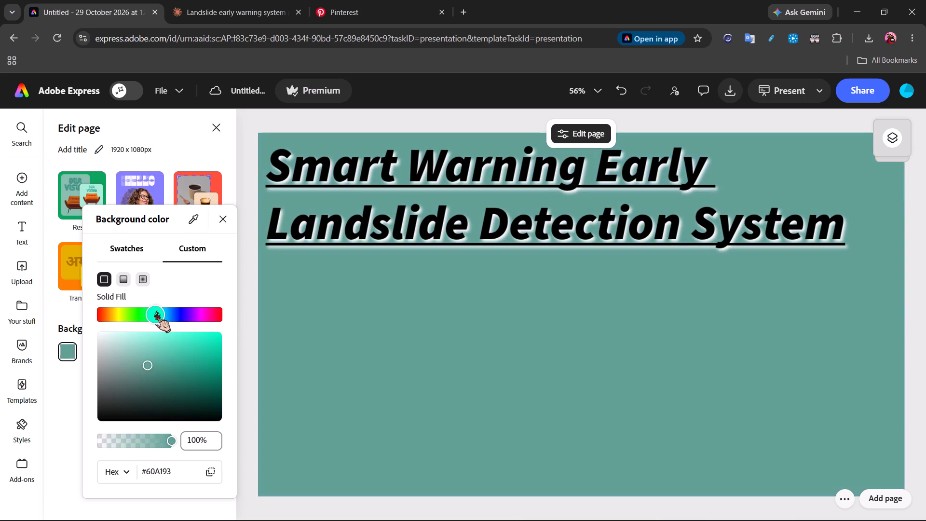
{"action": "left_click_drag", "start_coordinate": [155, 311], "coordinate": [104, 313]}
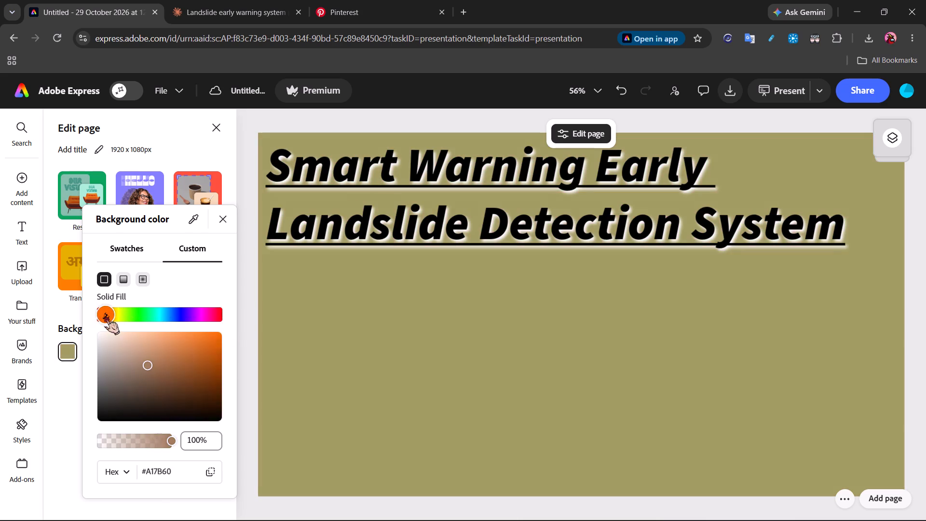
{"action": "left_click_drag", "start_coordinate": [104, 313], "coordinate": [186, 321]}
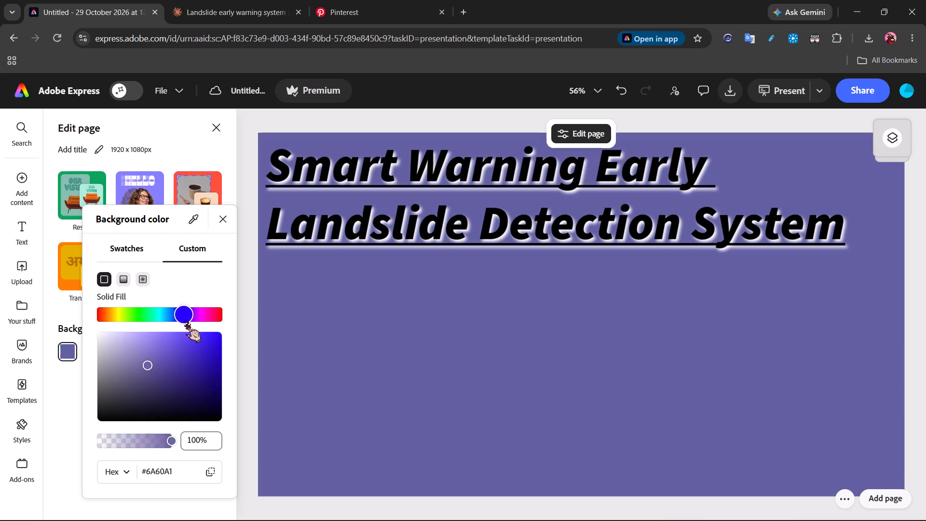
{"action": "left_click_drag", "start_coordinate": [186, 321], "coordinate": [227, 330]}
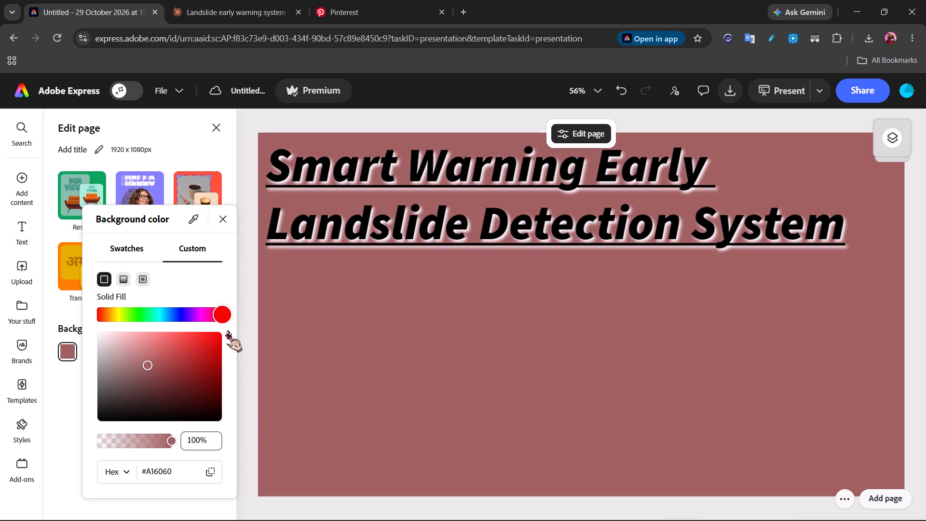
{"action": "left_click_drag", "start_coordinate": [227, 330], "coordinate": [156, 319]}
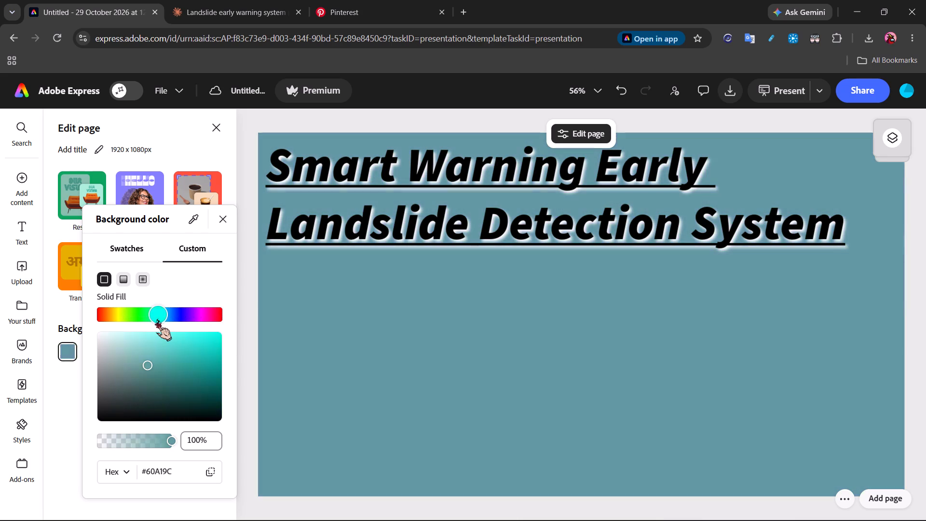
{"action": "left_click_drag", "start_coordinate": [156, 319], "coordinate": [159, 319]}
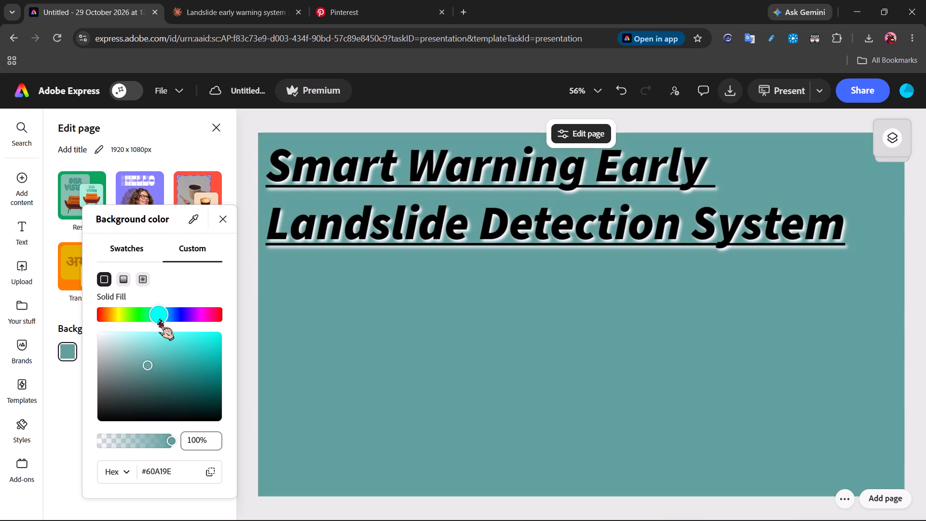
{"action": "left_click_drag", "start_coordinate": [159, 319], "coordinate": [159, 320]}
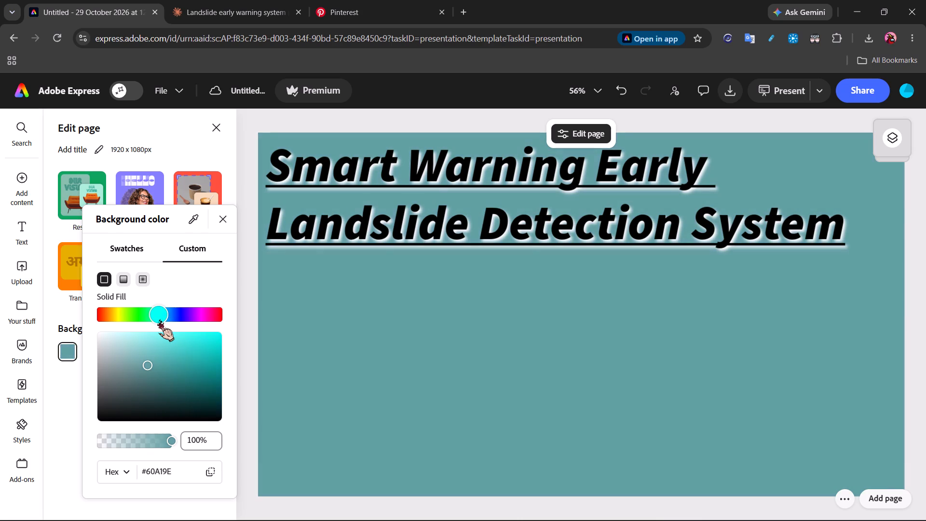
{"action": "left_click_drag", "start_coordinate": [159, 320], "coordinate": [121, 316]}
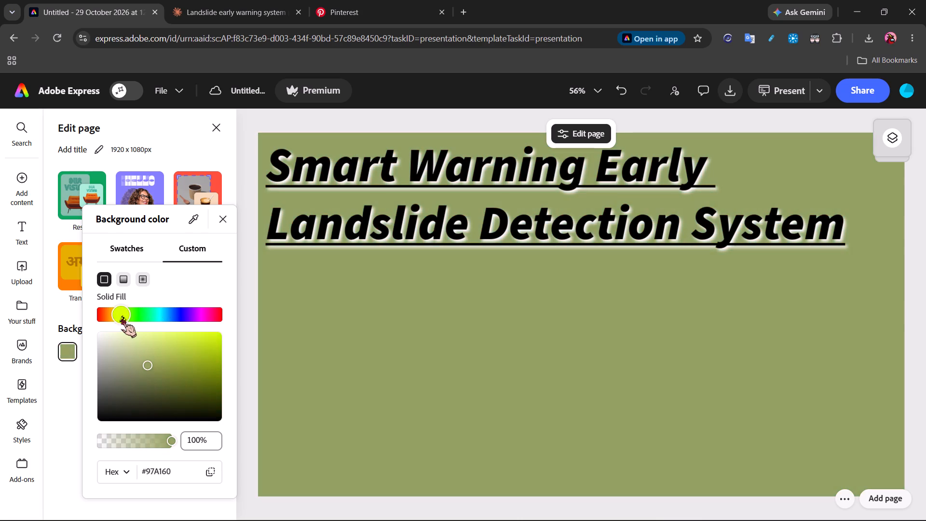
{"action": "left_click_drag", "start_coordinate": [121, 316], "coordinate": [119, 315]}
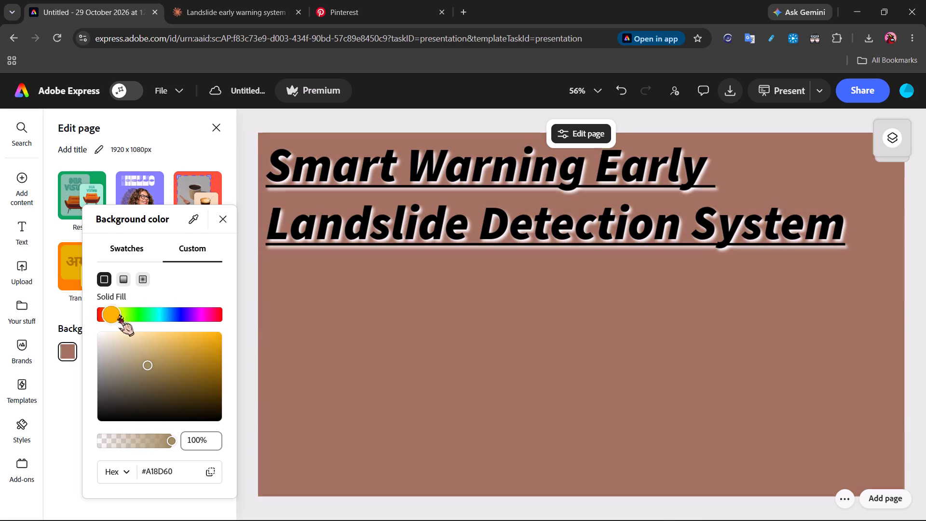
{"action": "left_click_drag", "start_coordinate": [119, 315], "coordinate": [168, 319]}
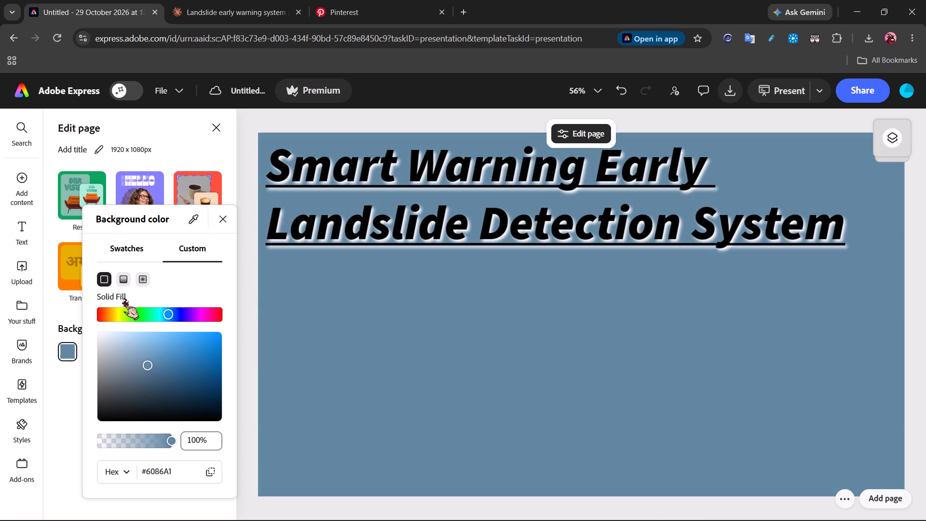
Try the default blue and pale blue swatches as the page background and settle on cyan, #33C5E8.
{"action": "left_click", "coordinate": [133, 248]}
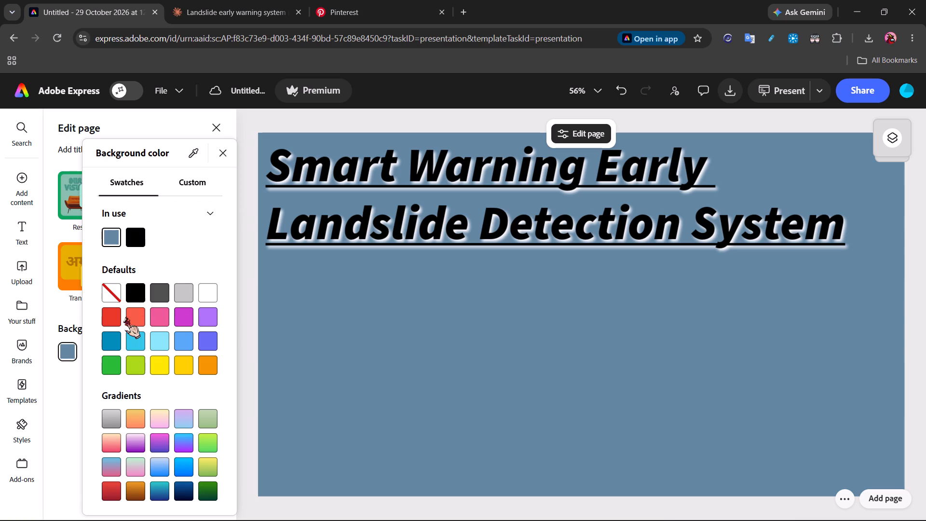
{"action": "left_click", "coordinate": [125, 317]}
{"action": "left_click", "coordinate": [172, 338]}
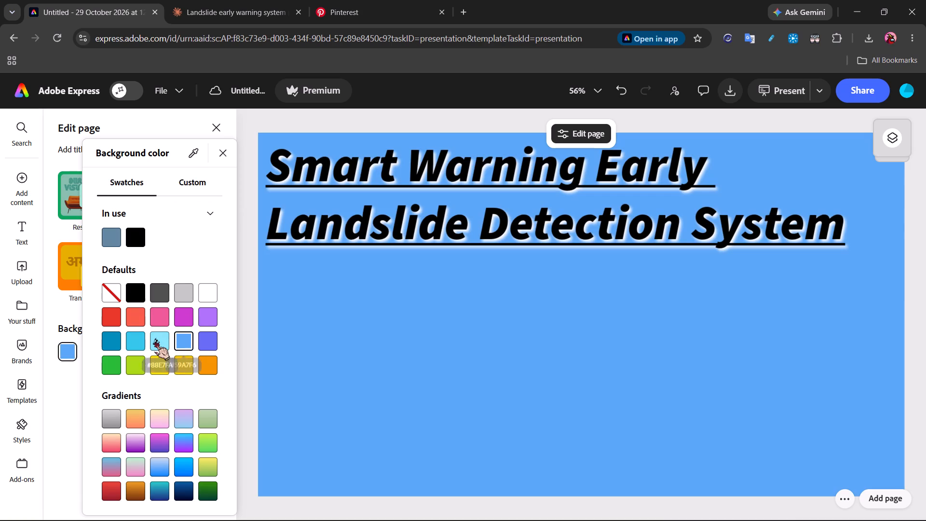
{"action": "left_click", "coordinate": [154, 339]}
{"action": "left_click", "coordinate": [141, 337]}
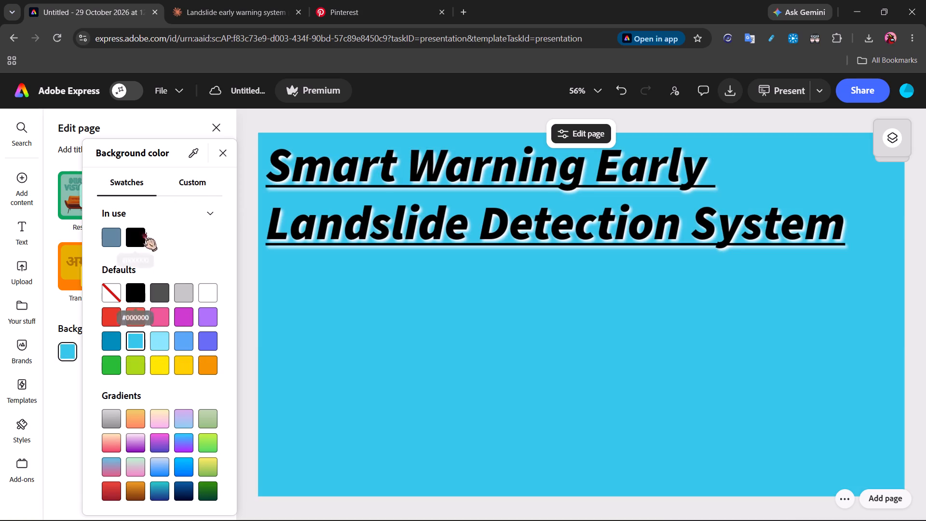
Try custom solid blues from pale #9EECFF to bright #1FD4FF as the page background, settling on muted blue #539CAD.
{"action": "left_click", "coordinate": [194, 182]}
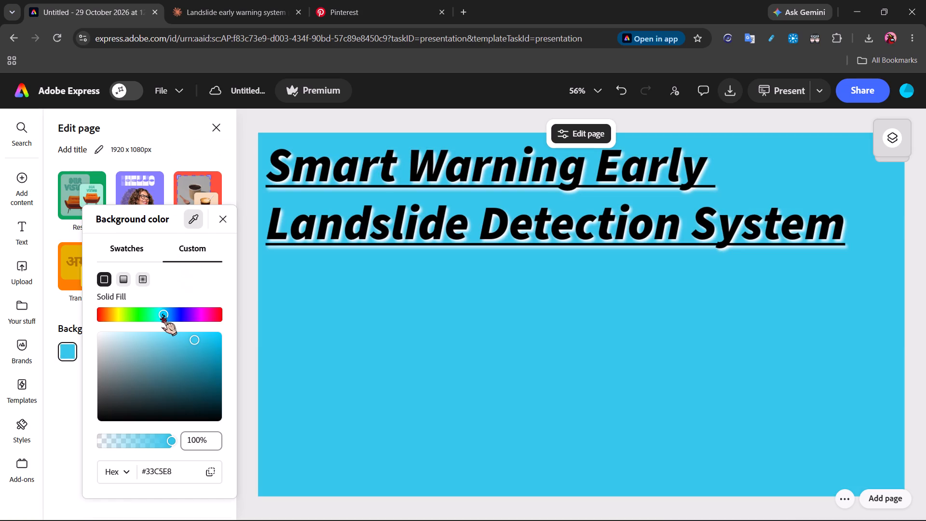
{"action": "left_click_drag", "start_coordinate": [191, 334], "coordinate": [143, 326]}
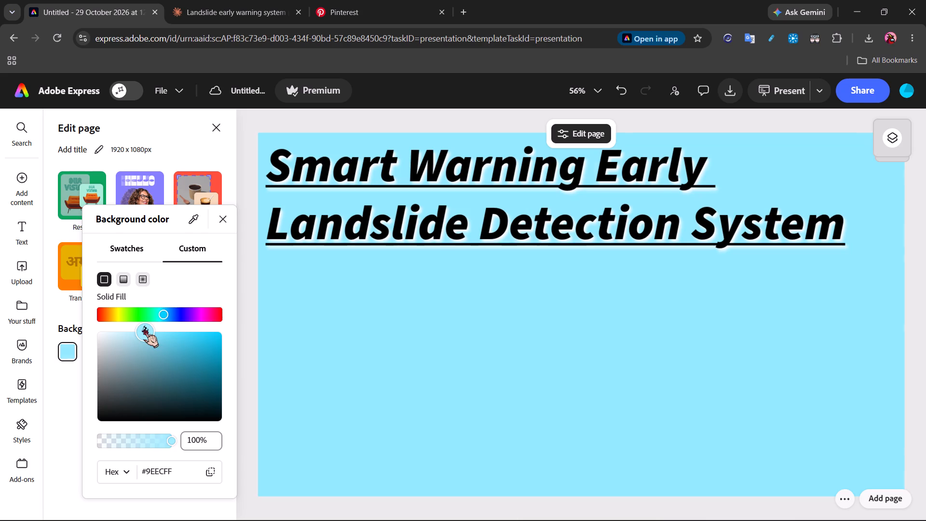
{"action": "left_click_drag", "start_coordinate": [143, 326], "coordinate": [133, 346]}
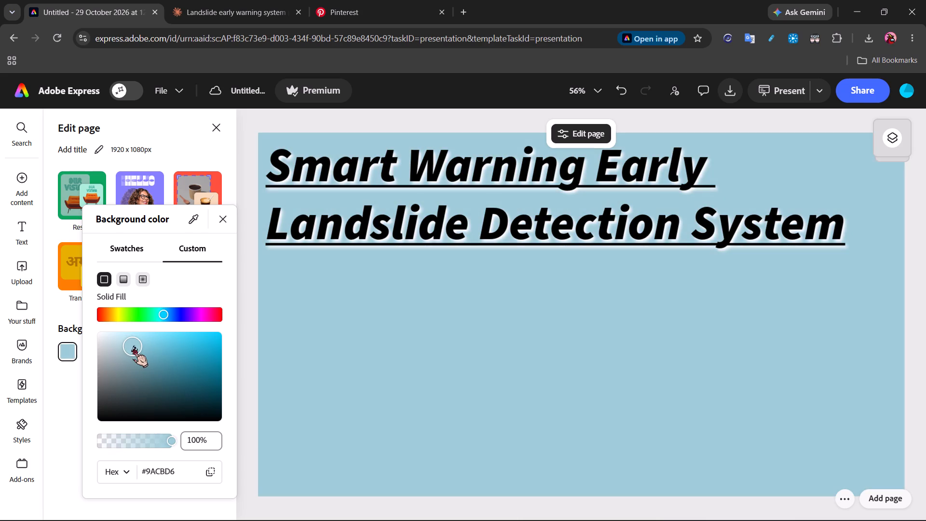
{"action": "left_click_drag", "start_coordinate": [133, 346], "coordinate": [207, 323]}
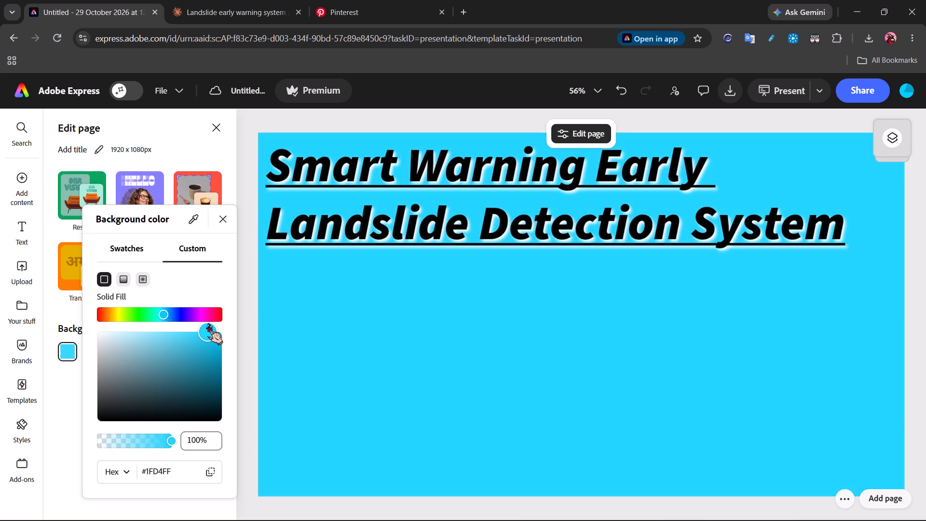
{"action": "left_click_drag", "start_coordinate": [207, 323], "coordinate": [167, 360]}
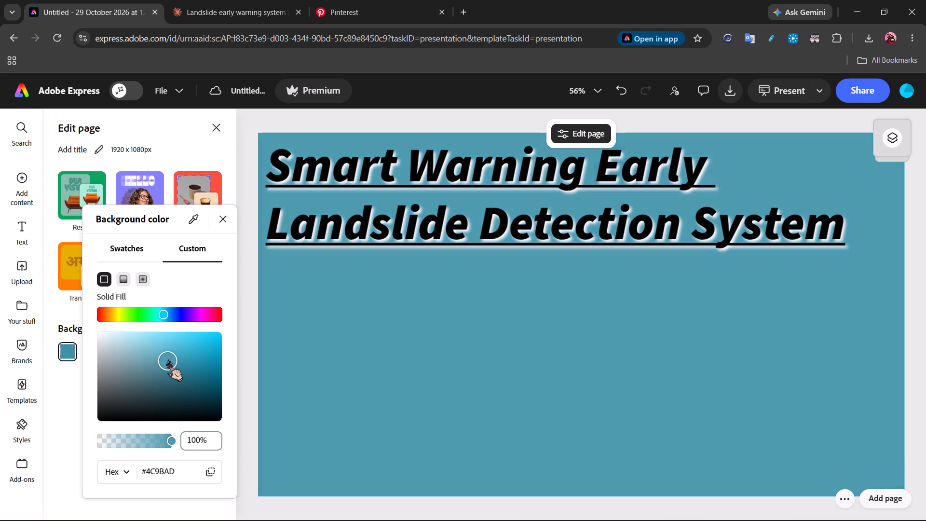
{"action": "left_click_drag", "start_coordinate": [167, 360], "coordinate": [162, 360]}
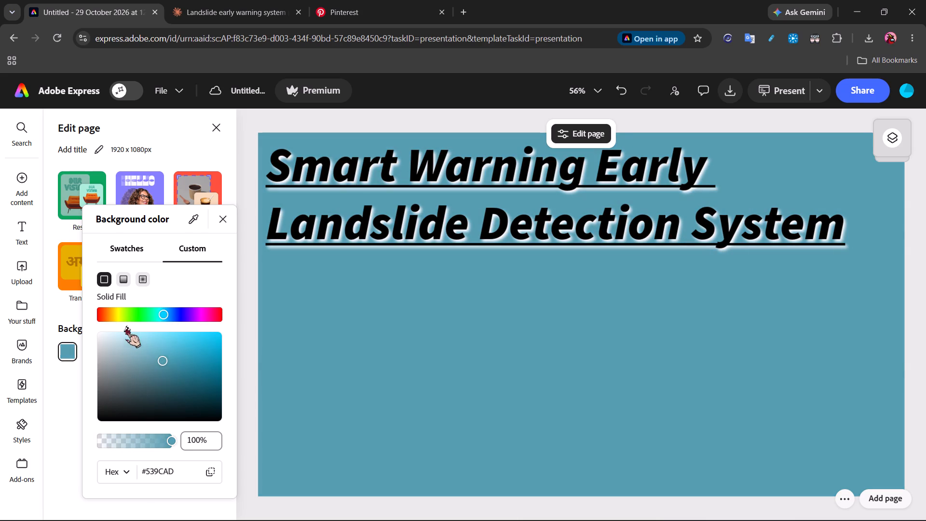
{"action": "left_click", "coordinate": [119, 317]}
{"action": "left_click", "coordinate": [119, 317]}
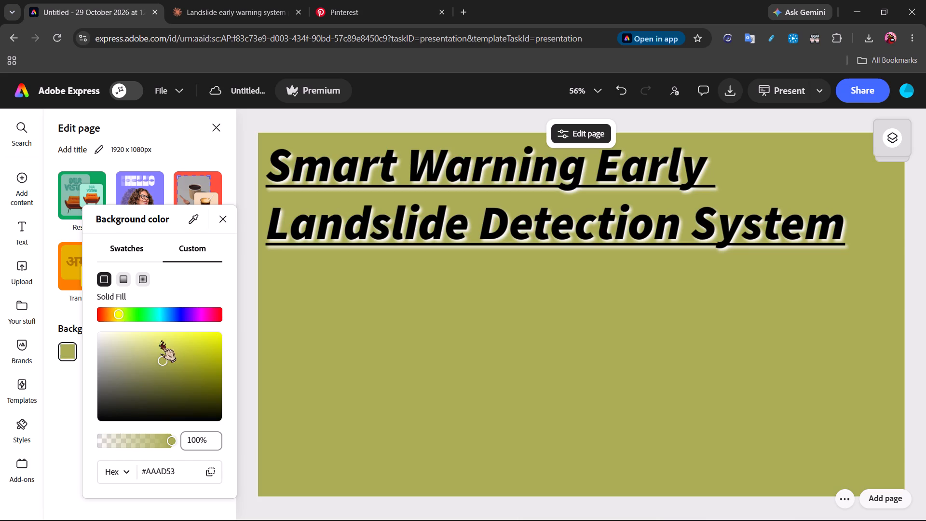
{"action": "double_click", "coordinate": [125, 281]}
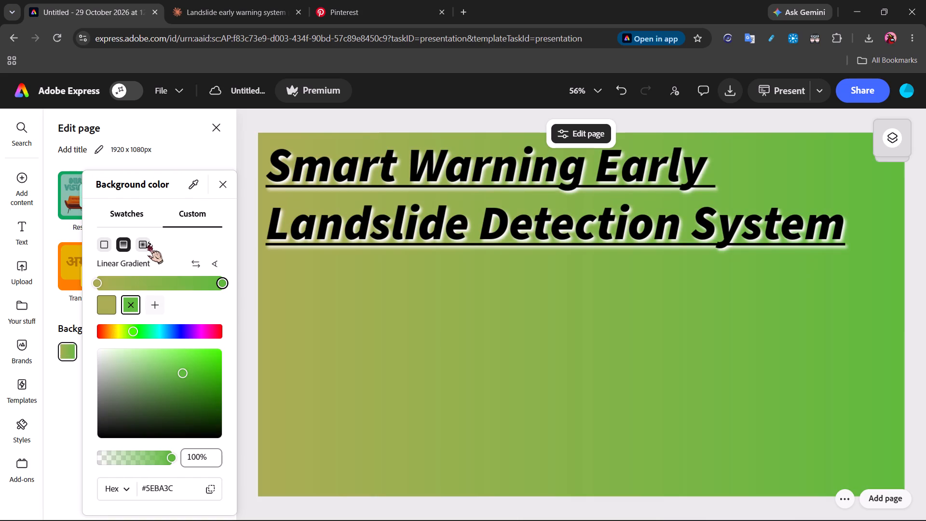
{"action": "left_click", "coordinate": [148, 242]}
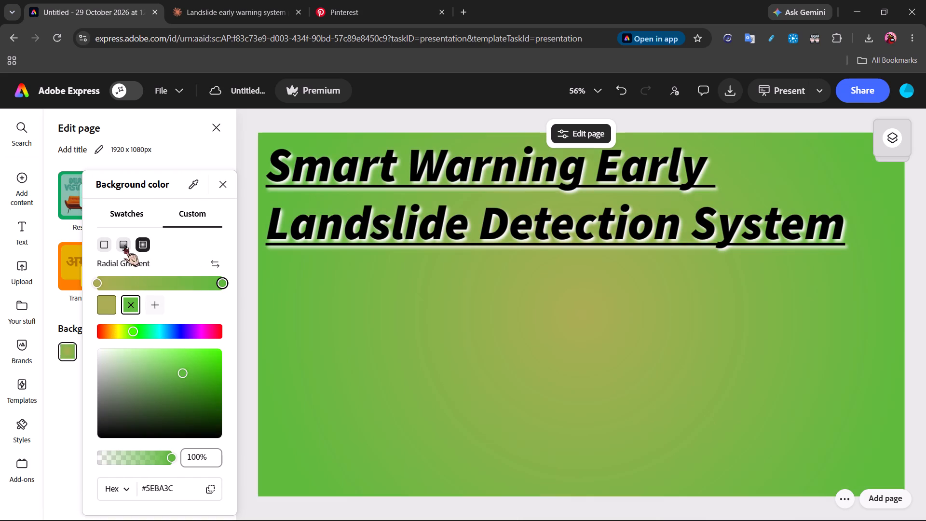
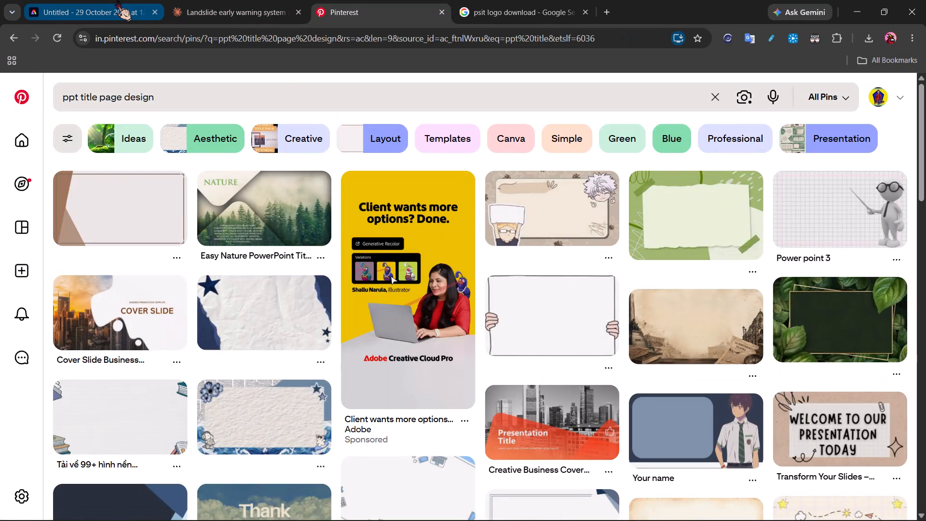
{"action": "left_click", "coordinate": [116, 0]}
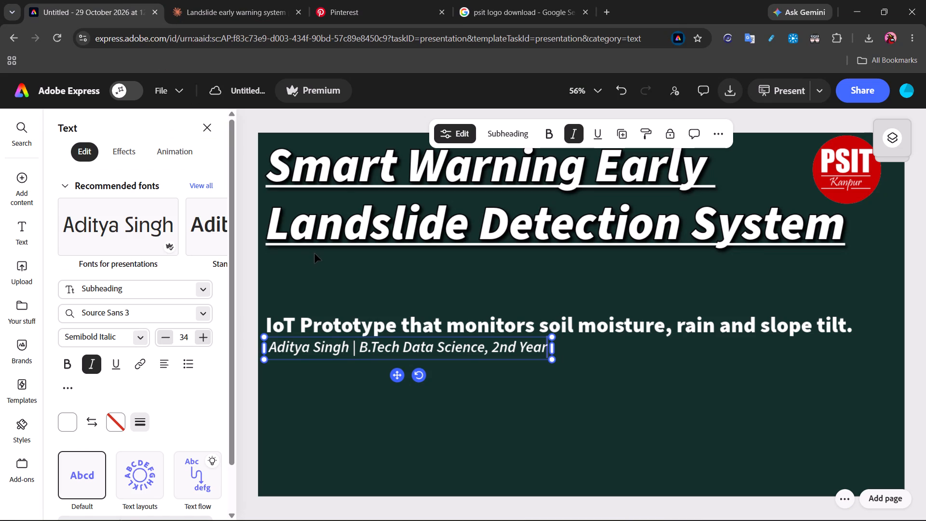
{"action": "key", "text": "space"}
{"action": "type", "text": "|"}
{"action": "key", "text": "space"}
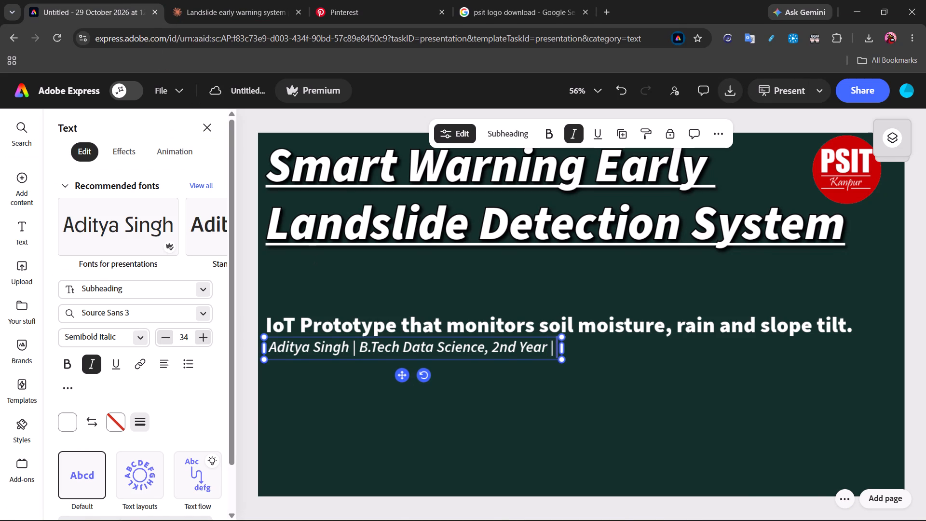
Add the college name "PSIT KANPUR" after the last separator in the details line.
{"action": "key", "text": "ctrl+Tab"}
{"action": "key", "text": "ctrl+Tab"}
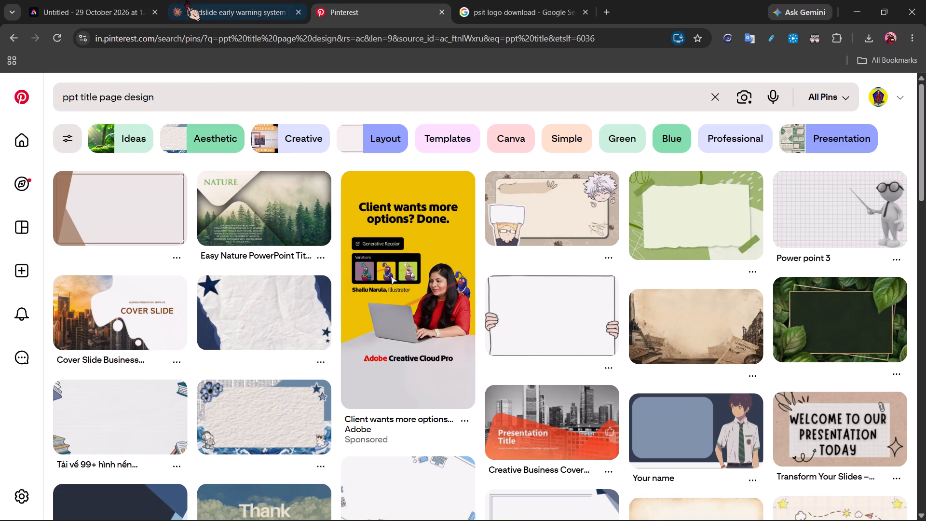
{"action": "left_click", "coordinate": [142, 0]}
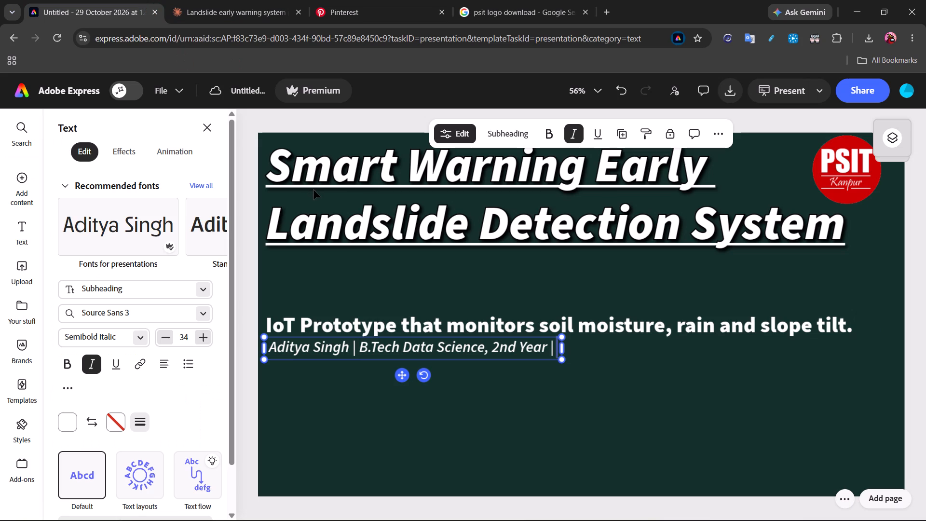
{"action": "key", "text": "shift+p"}
{"action": "type", "text": "ra"}
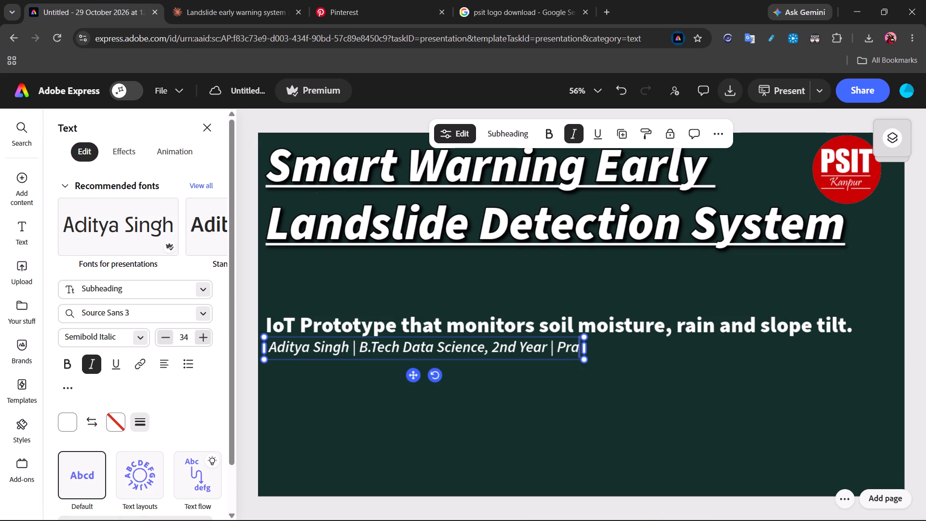
{"action": "type", "text": "nvver ="}
{"action": "key", "text": "BackSpace"}
{"action": "key", "text": "BackSpace"}
{"action": "key", "text": "BackSpace"}
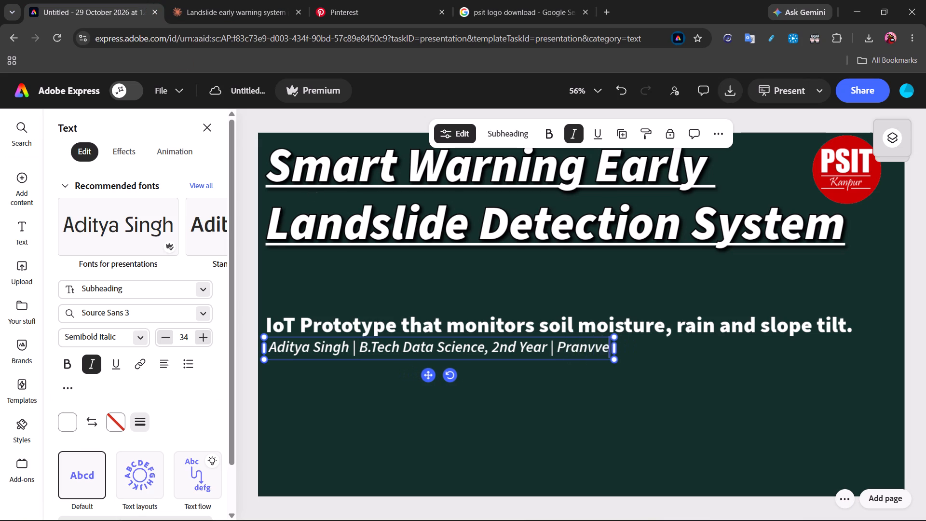
{"action": "key", "text": "BackSpace"}
{"action": "key", "text": "BackSpace"}
{"action": "key", "text": "BackSpace"}
{"action": "key", "text": "BackSpace"}
{"action": "key", "text": "BackSpace"}
{"action": "key", "text": "BackSpace"}
{"action": "type", "text": "SIT"}
{"action": "key", "text": "space"}
{"action": "type", "text": "KANPIR"}
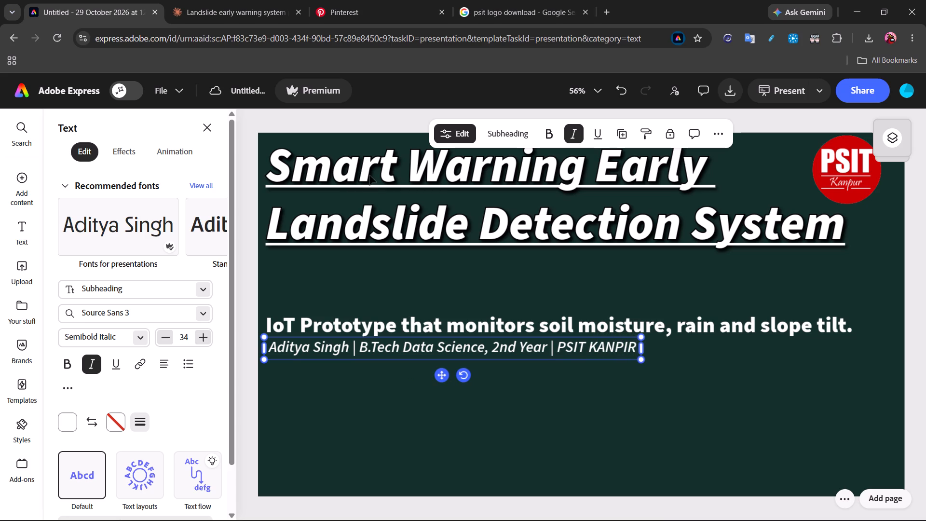
{"action": "key", "text": "BackSpace"}
{"action": "key", "text": "BackSpace"}
{"action": "type", "text": "UR"}
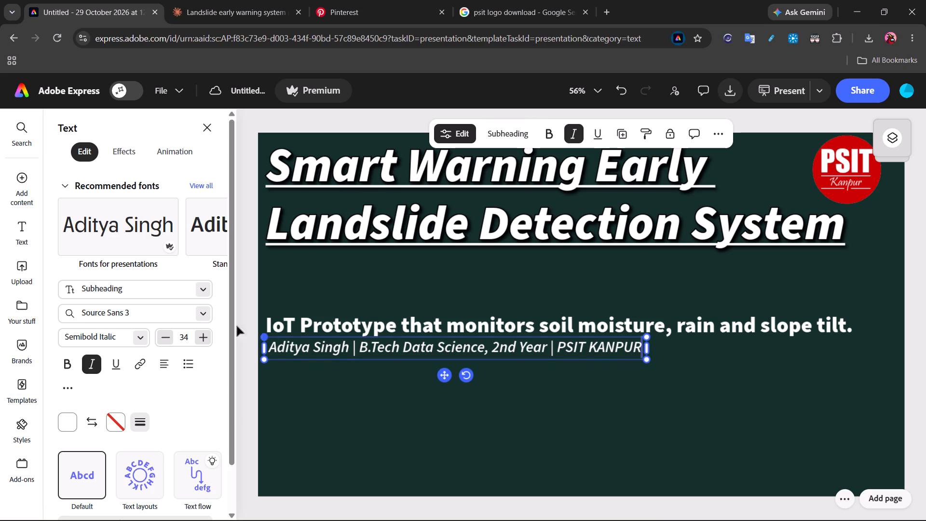
Change the details line's text color to the default bright yellow swatch and deselect it.
{"action": "left_click", "coordinate": [57, 432]}
{"action": "left_click", "coordinate": [158, 485]}
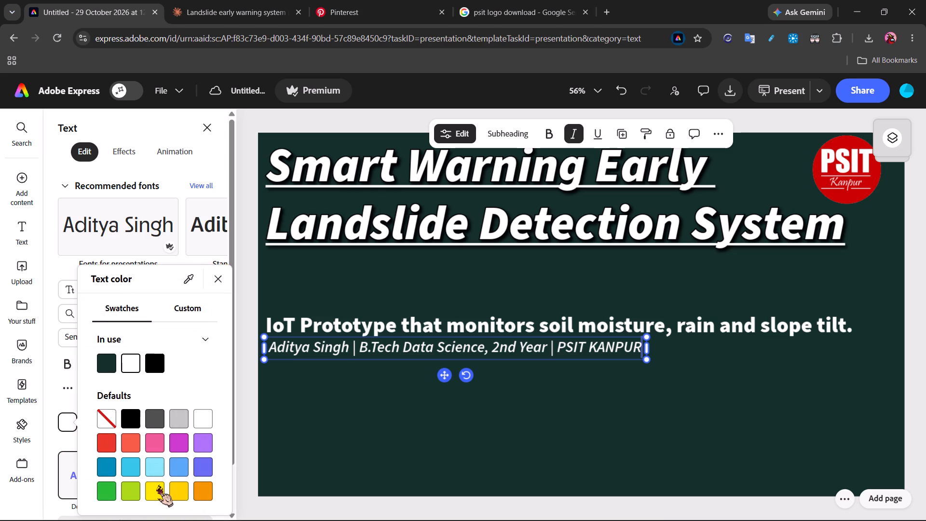
{"action": "left_click", "coordinate": [345, 444]}
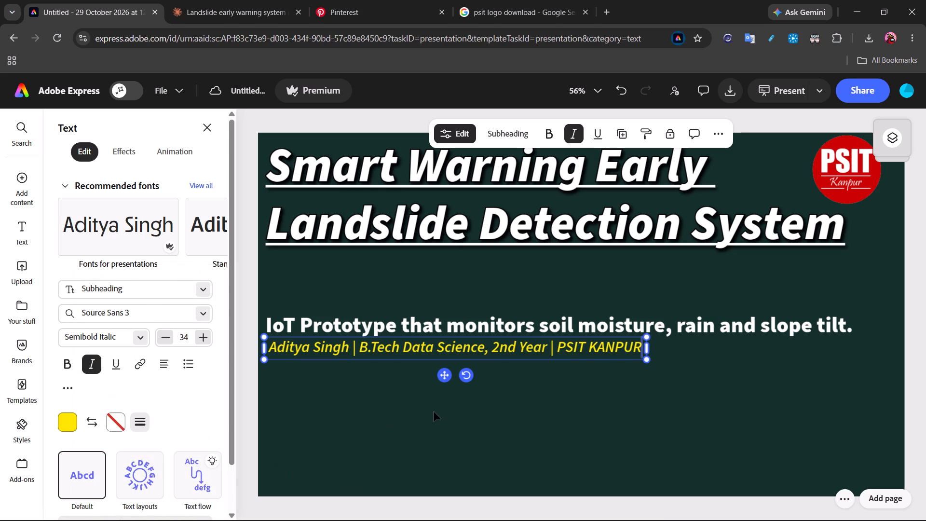
{"action": "left_click", "coordinate": [434, 411]}
{"action": "left_click", "coordinate": [652, 410]}
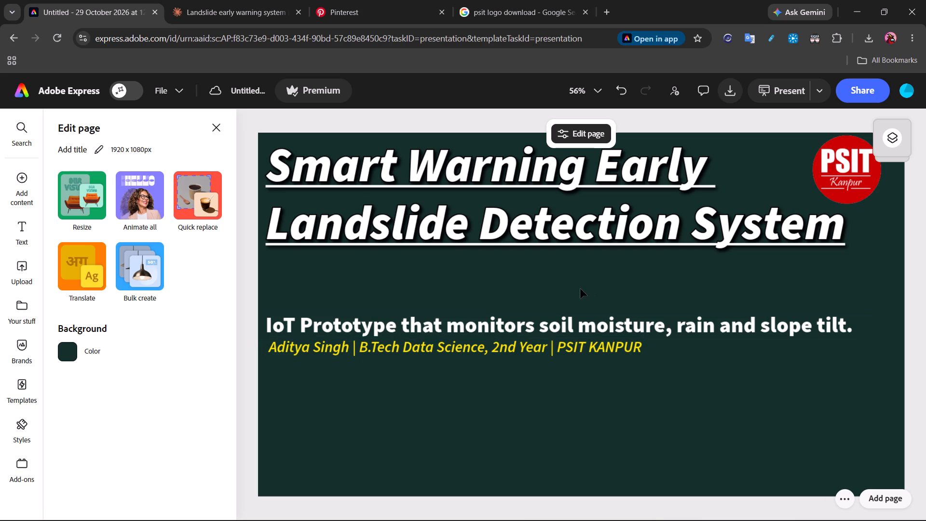
Nudge the yellow details line slightly left to align its start with the IoT Prototype line above.
{"action": "left_click", "coordinate": [267, 349]}
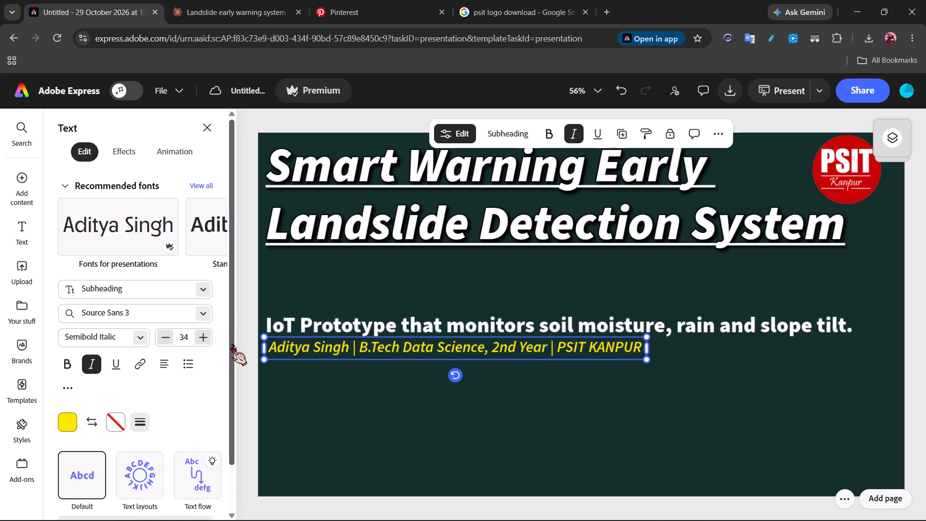
{"action": "key", "text": "Left"}
{"action": "key", "text": "Left"}
{"action": "key", "text": "Left"}
{"action": "key", "text": "Left"}
{"action": "key", "text": "Right"}
{"action": "key", "text": "Right"}
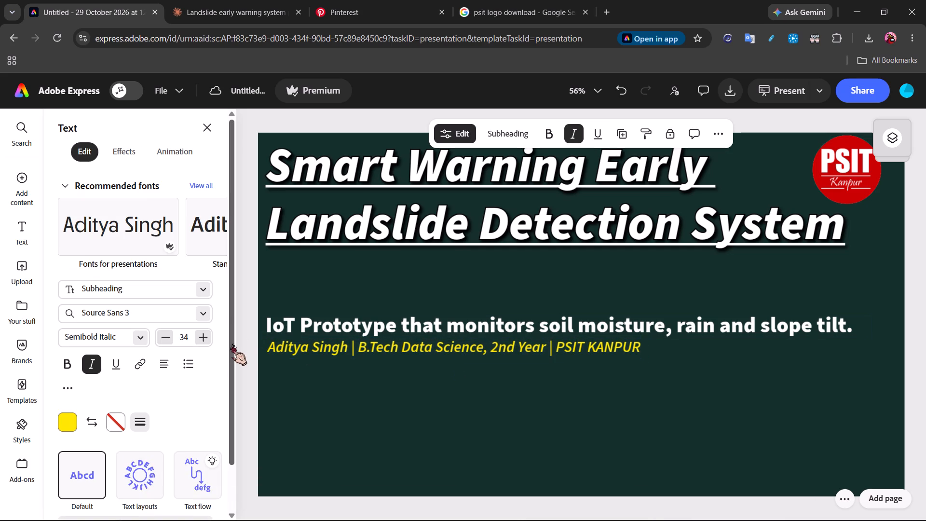
{"action": "key", "text": "Right"}
{"action": "key", "text": "Left"}
{"action": "left_click", "coordinate": [395, 425]}
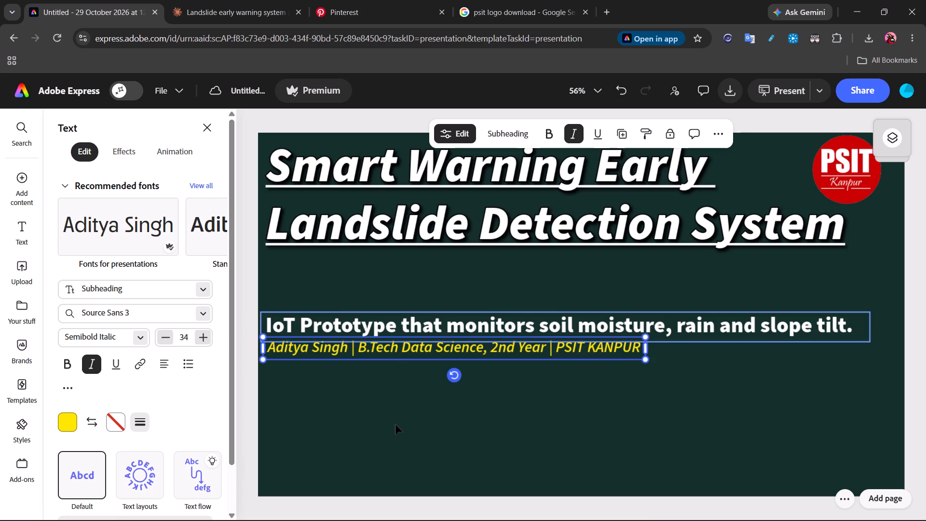
{"action": "right_click", "coordinate": [344, 351]}
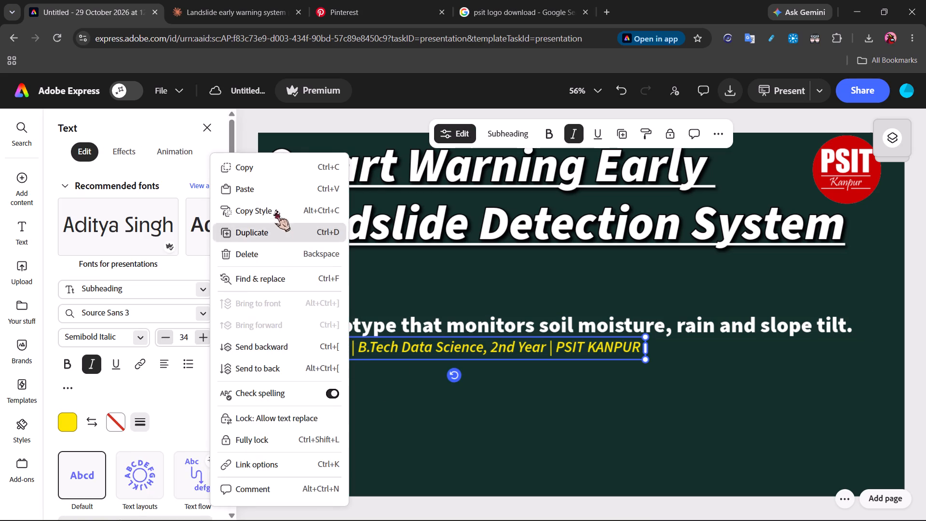
{"action": "left_click", "coordinate": [435, 438]}
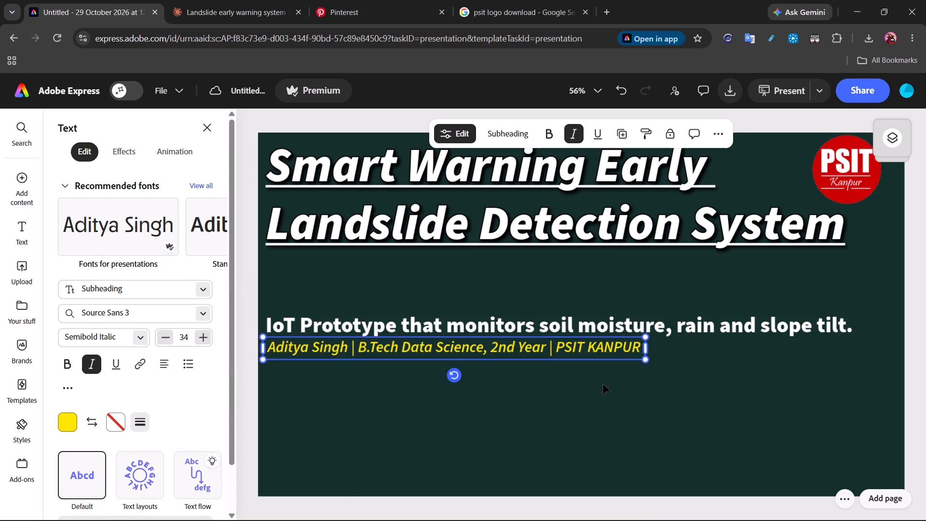
Enlarge the yellow details line proportionally to a font size of about 39.
{"action": "left_click_drag", "start_coordinate": [649, 363], "coordinate": [698, 370]}
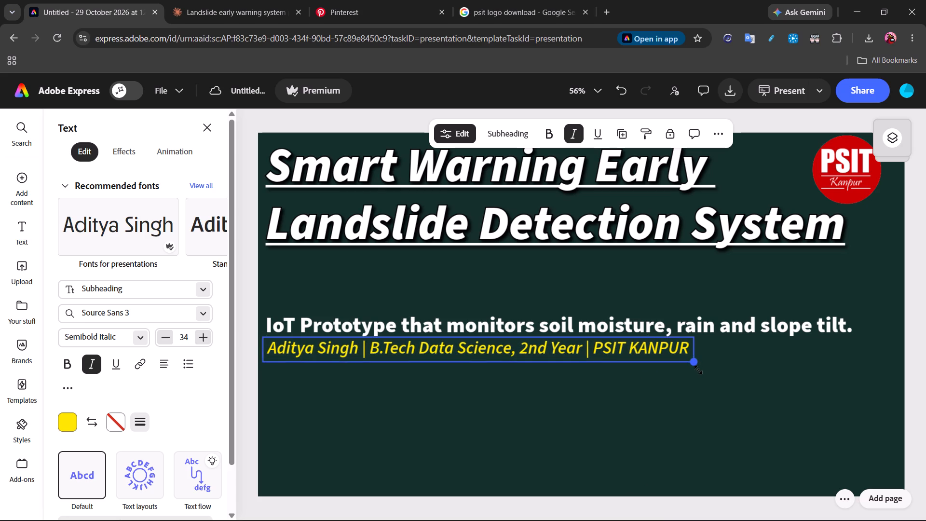
{"action": "left_click_drag", "start_coordinate": [698, 370], "coordinate": [706, 368]}
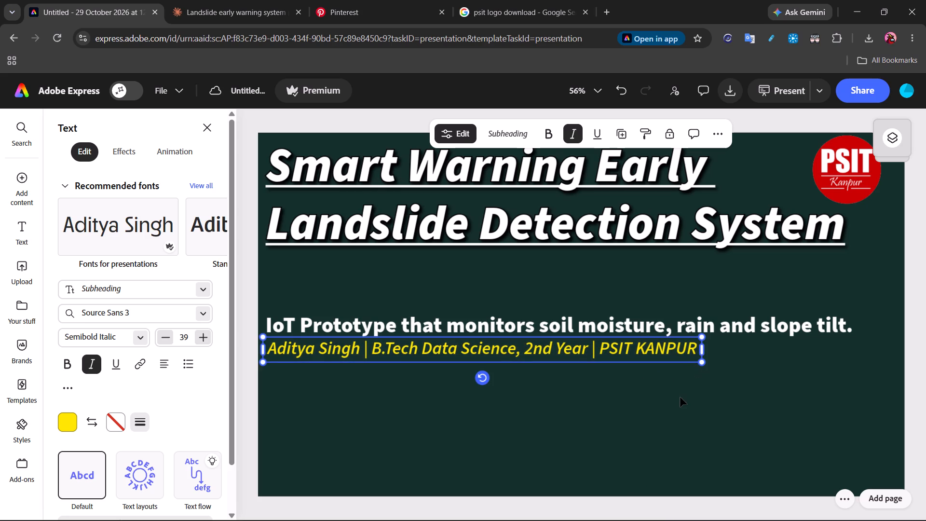
{"action": "left_click", "coordinate": [680, 397]}
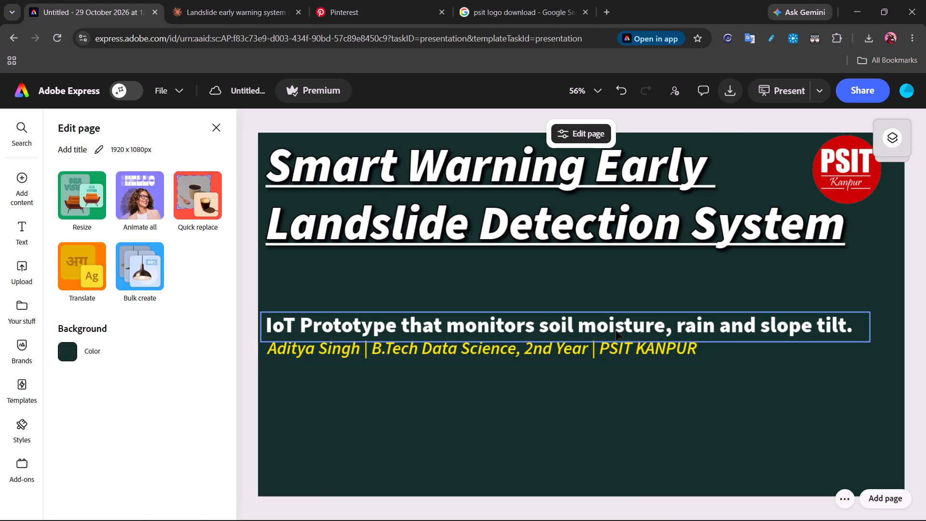
Shift the IoT Prototype line slightly right so its start aligns with the yellow details line below.
{"action": "left_click_drag", "start_coordinate": [616, 330], "coordinate": [620, 330]}
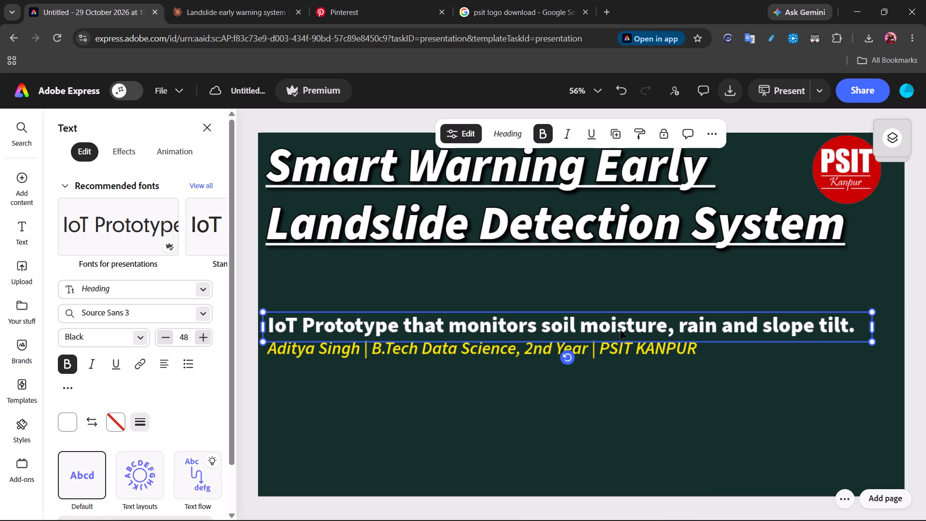
{"action": "left_click", "coordinate": [631, 383]}
{"action": "left_click", "coordinate": [629, 353]}
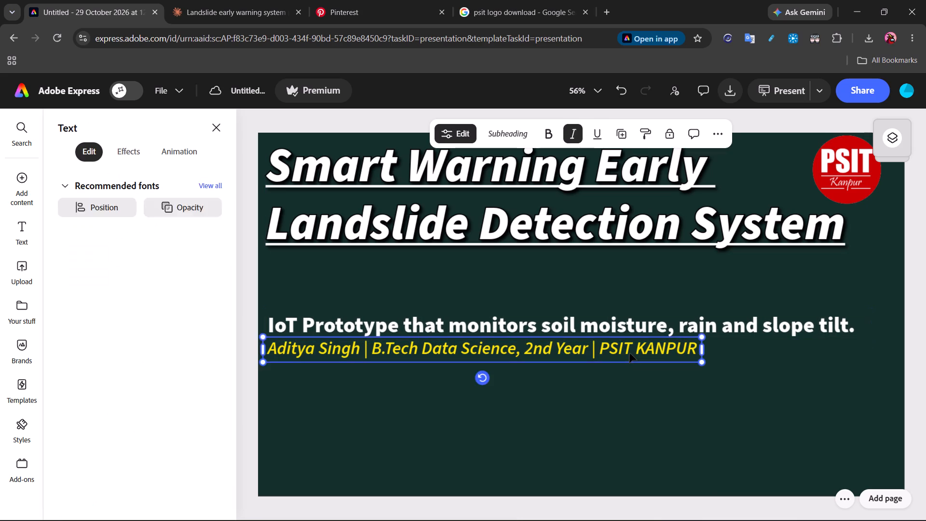
{"action": "left_click", "coordinate": [651, 404]}
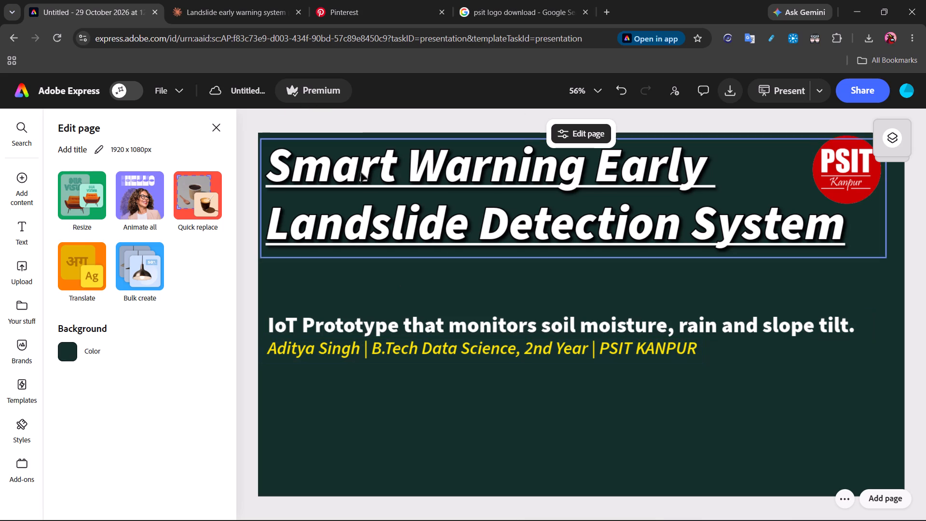
{"action": "left_click", "coordinate": [601, 6]}
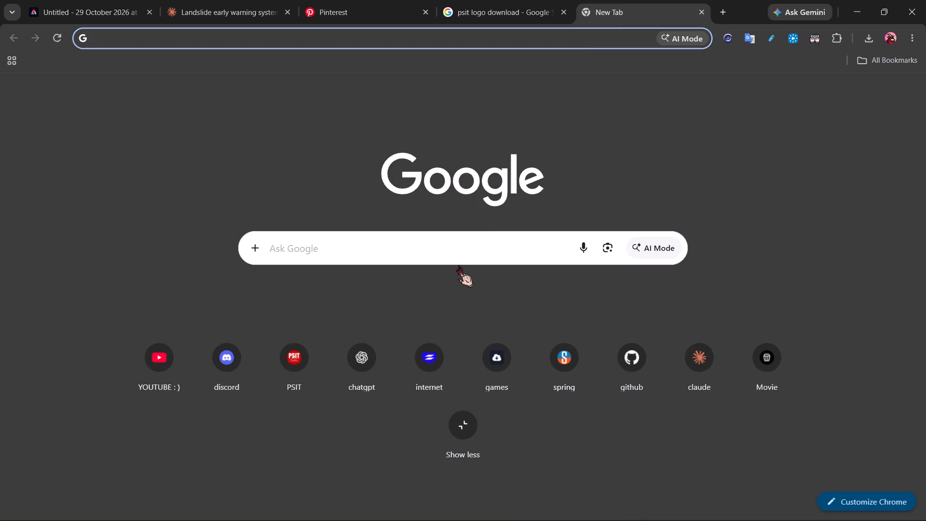
{"action": "left_click", "coordinate": [460, 248]}
{"action": "type", "text": "landslide"}
{"action": "key", "text": "space"}
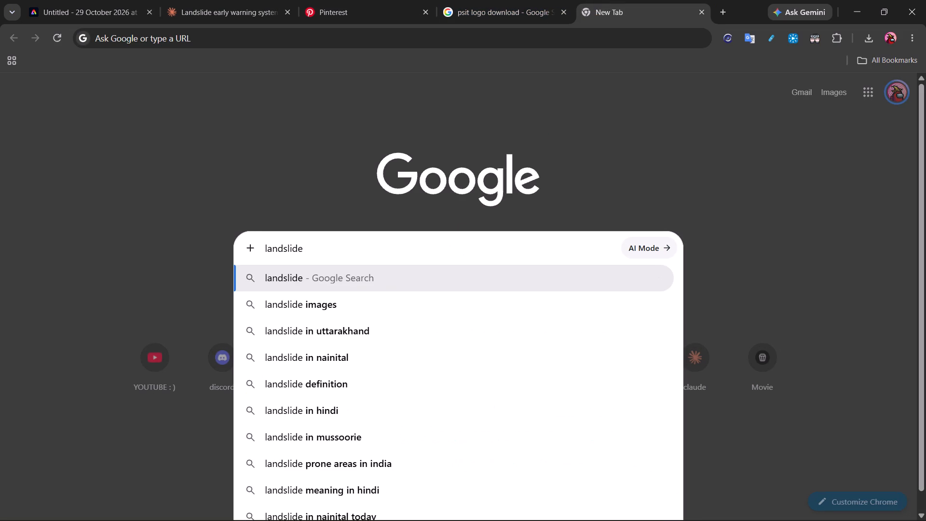
{"action": "type", "text": "detector"}
{"action": "key", "text": "space"}
{"action": "key", "text": "Return"}
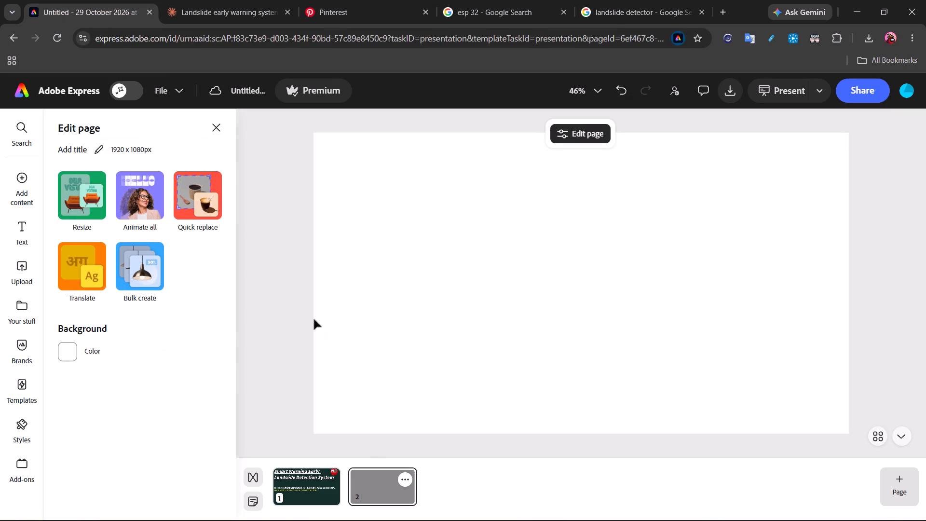
Place the uploaded PSIT Kanpur logo on the second page and remove the image's background.
{"action": "left_click", "coordinate": [436, 163]}
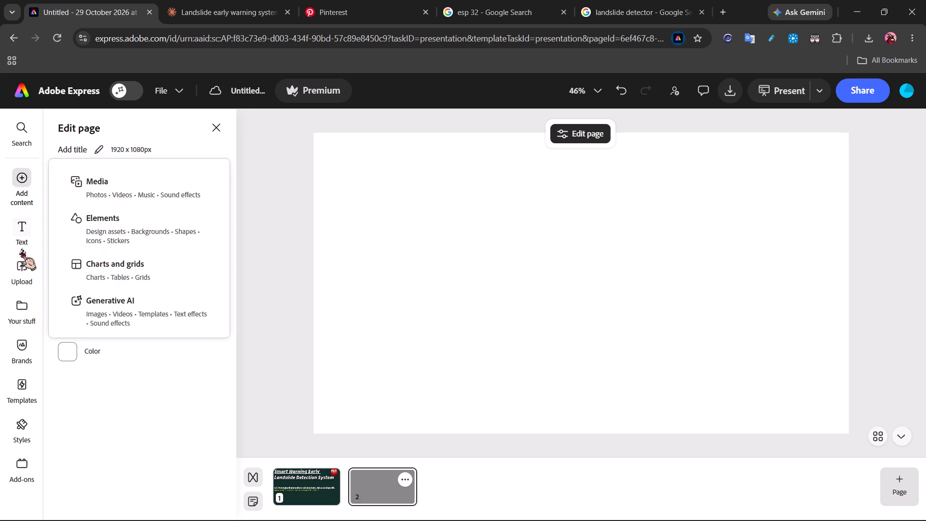
{"action": "left_click", "coordinate": [16, 314]}
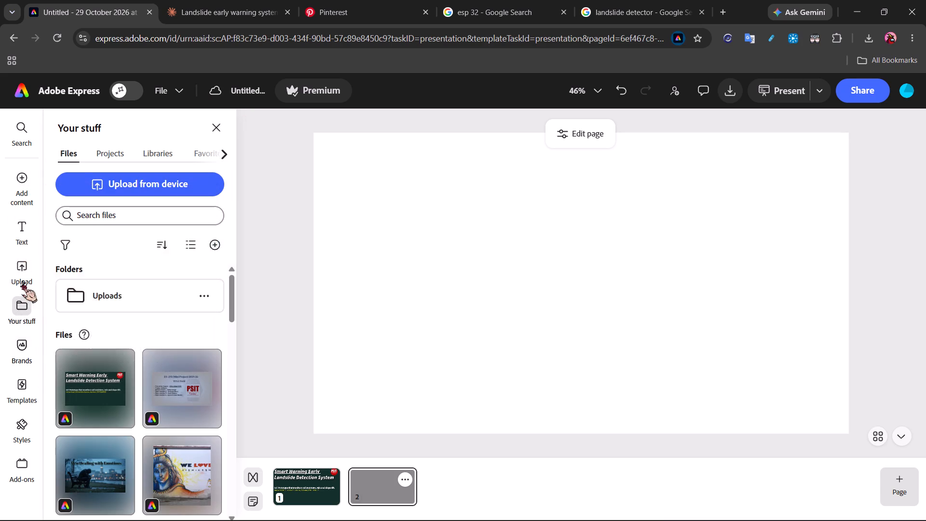
{"action": "left_click", "coordinate": [25, 270]}
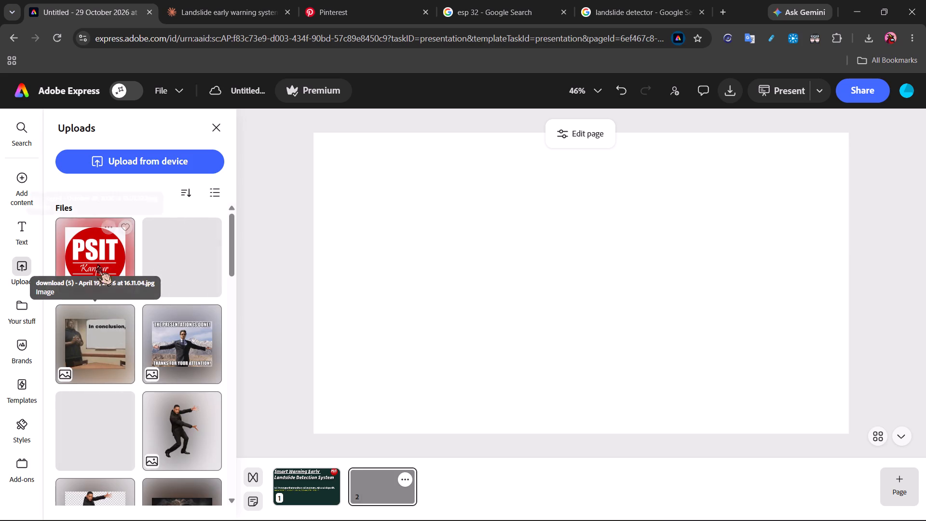
{"action": "left_click_drag", "start_coordinate": [97, 264], "coordinate": [548, 244]}
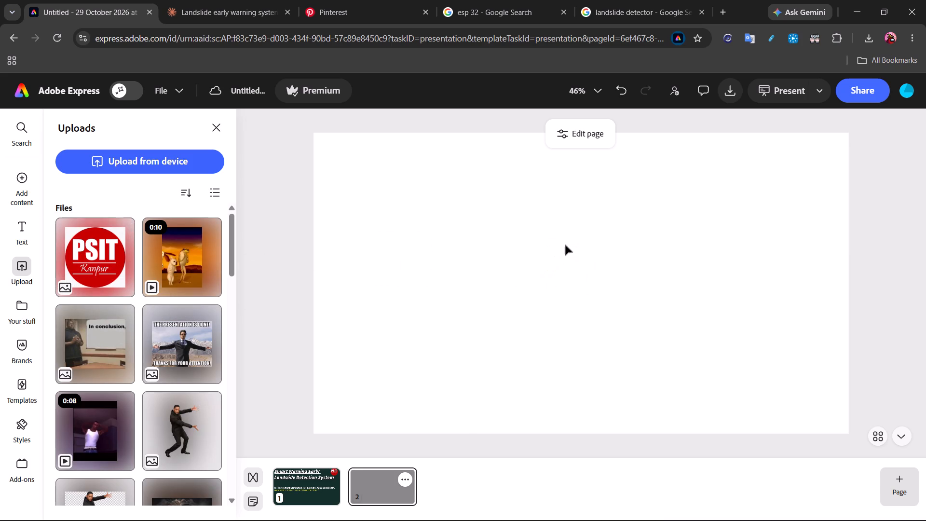
{"action": "left_click", "coordinate": [103, 252]}
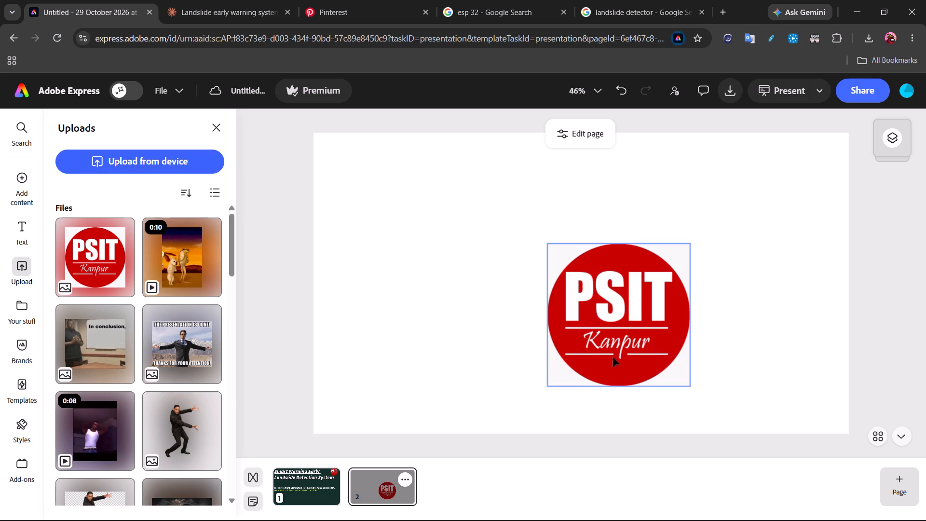
{"action": "left_click_drag", "start_coordinate": [688, 384], "coordinate": [654, 357]}
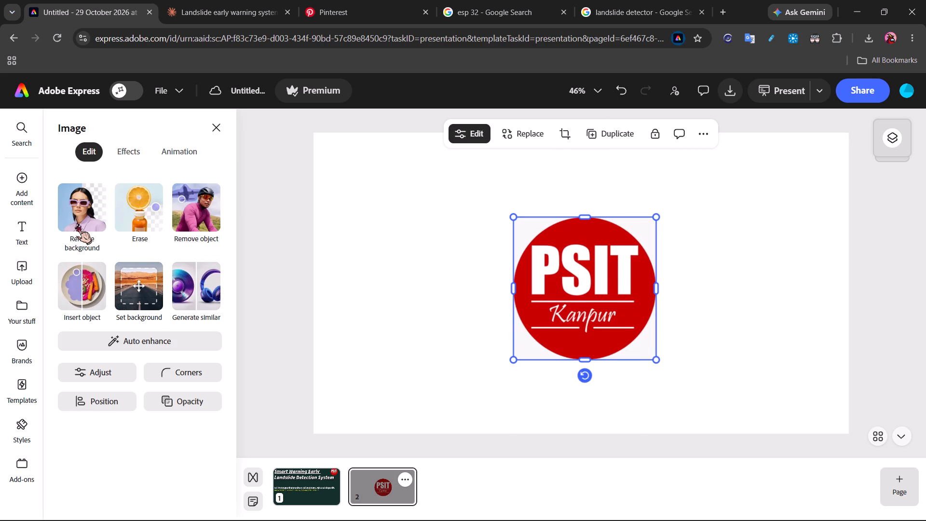
{"action": "left_click", "coordinate": [76, 222]}
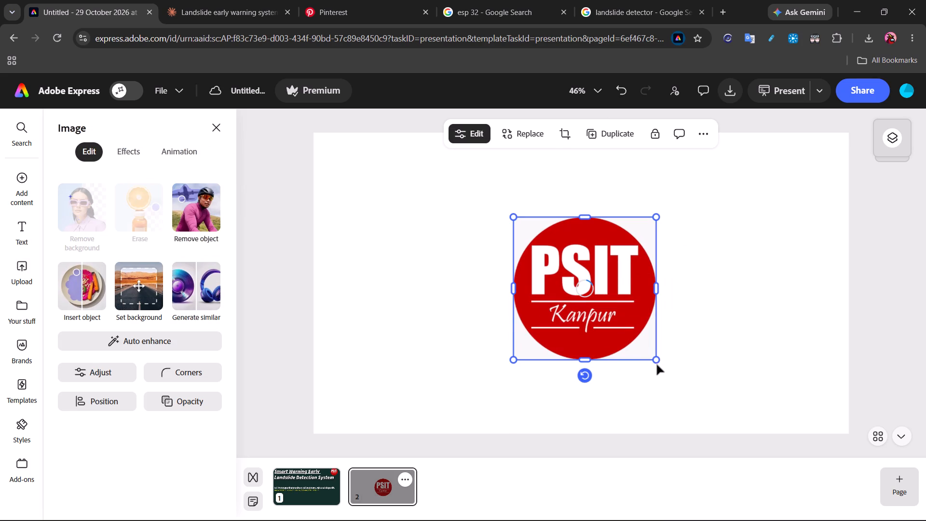
Shrink the PSIT logo to less than half its width and position it in the slide's upper-right corner.
{"action": "left_click_drag", "start_coordinate": [656, 362], "coordinate": [563, 294]}
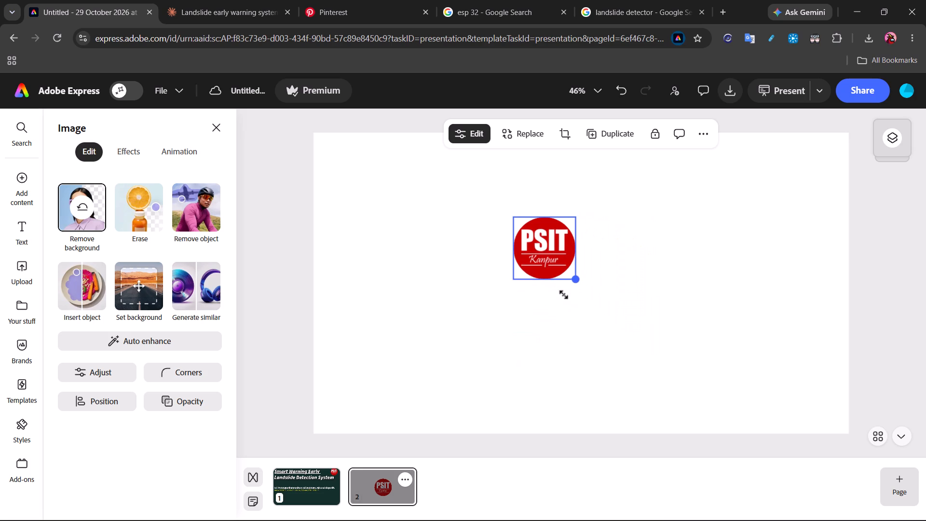
{"action": "left_click_drag", "start_coordinate": [563, 294], "coordinate": [569, 295]}
{"action": "left_click_drag", "start_coordinate": [552, 259], "coordinate": [815, 178]}
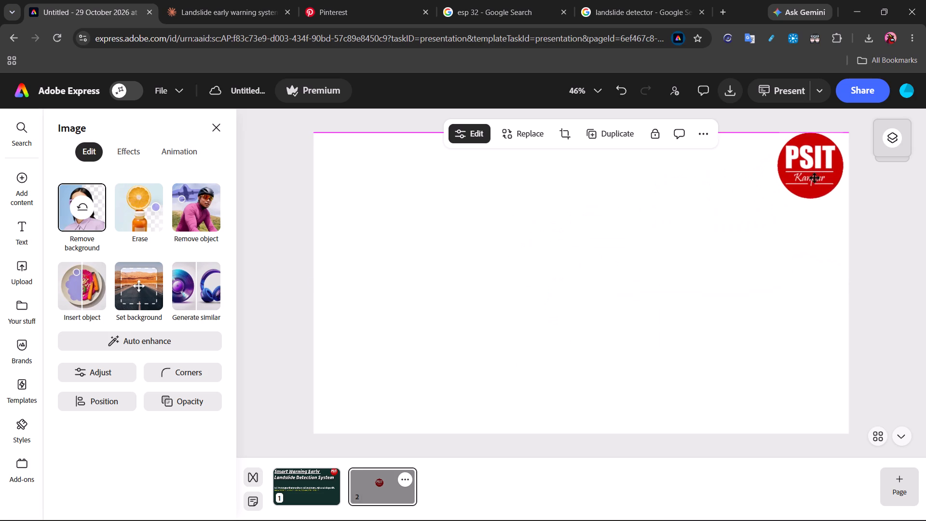
{"action": "left_click_drag", "start_coordinate": [815, 178], "coordinate": [808, 181]}
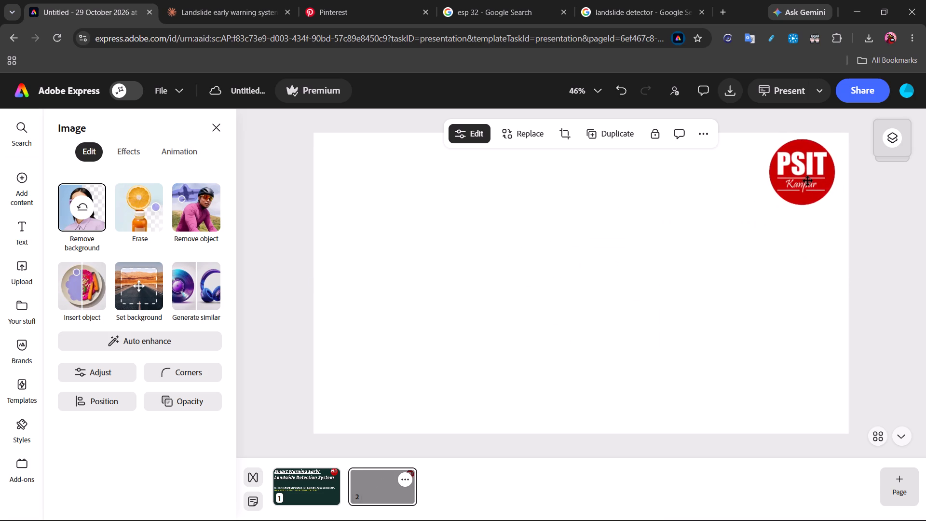
{"action": "left_click_drag", "start_coordinate": [808, 181], "coordinate": [813, 181]}
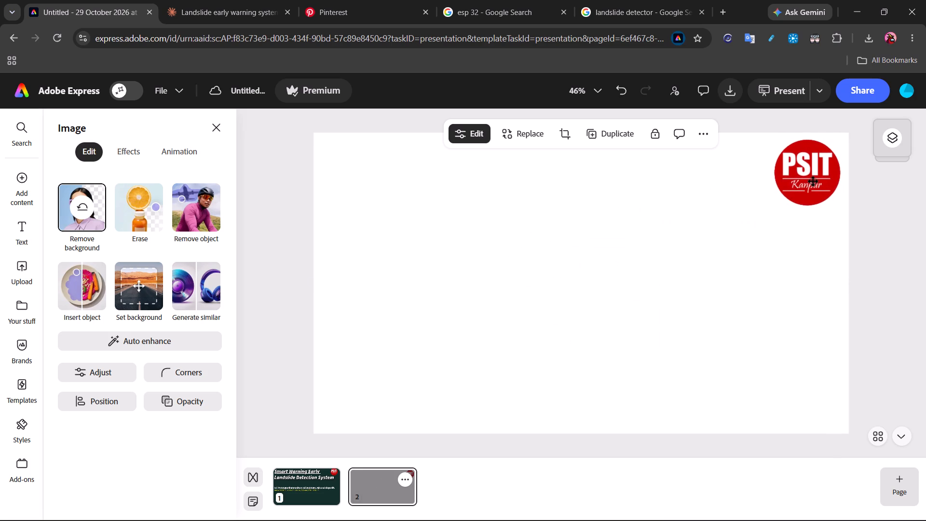
{"action": "left_click_drag", "start_coordinate": [813, 181], "coordinate": [811, 183]}
{"action": "left_click", "coordinate": [719, 226]}
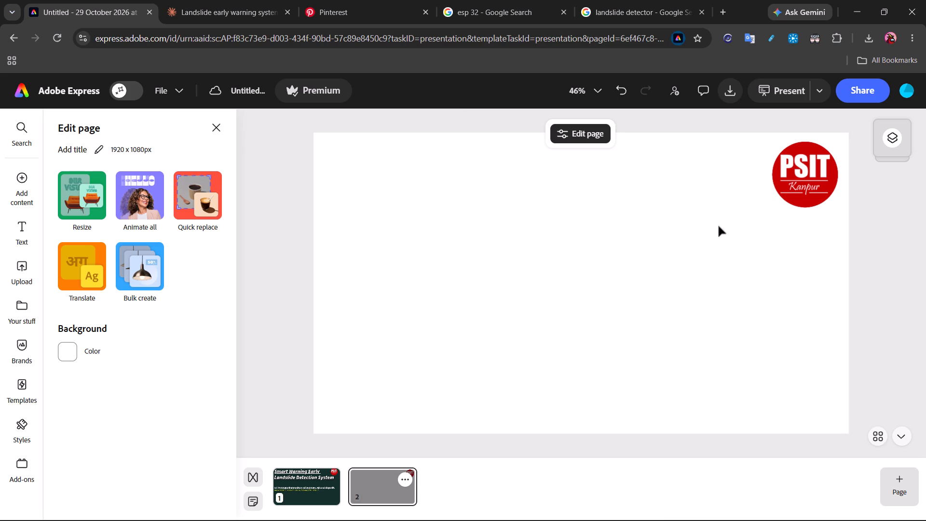
Add a Title-style text reading "The Problem" and place it in the slide's upper-left corner, level with the PSIT logo.
{"action": "left_click", "coordinate": [24, 237]}
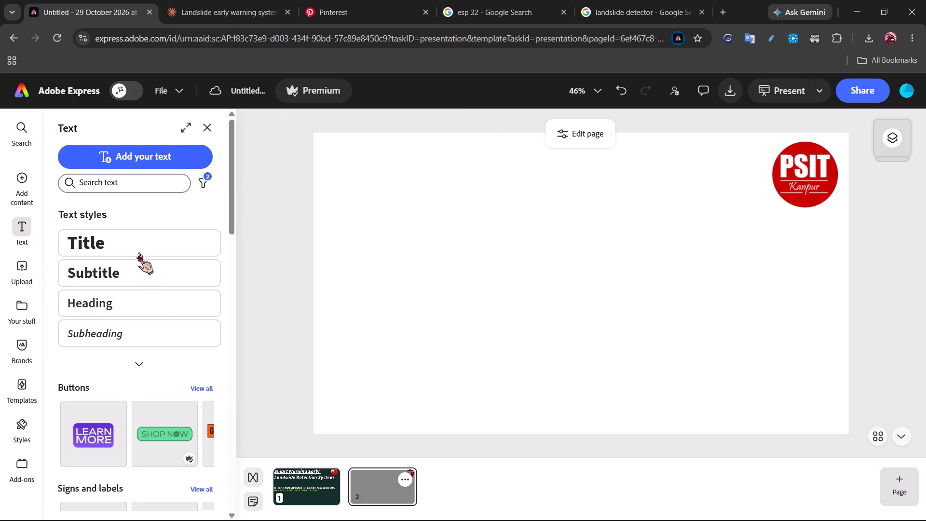
{"action": "left_click", "coordinate": [138, 251]}
{"action": "type", "text": "TH"}
{"action": "key", "text": "BackSpace"}
{"action": "type", "text": "he Problem"}
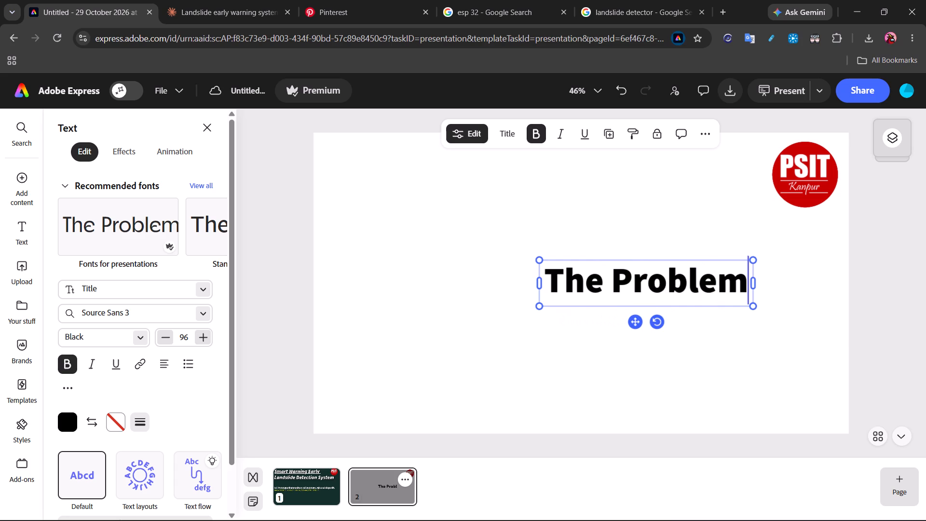
{"action": "left_click_drag", "start_coordinate": [640, 323], "coordinate": [438, 234]}
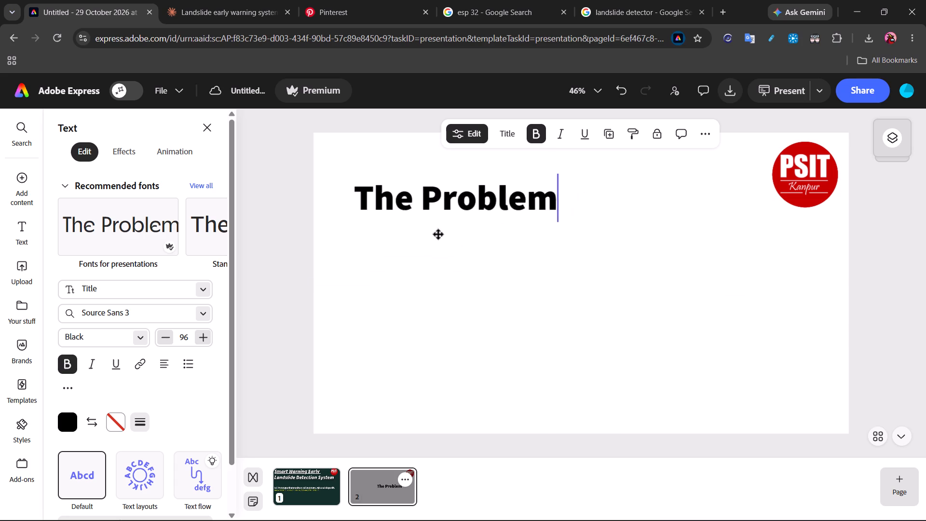
{"action": "left_click_drag", "start_coordinate": [438, 234], "coordinate": [422, 221]}
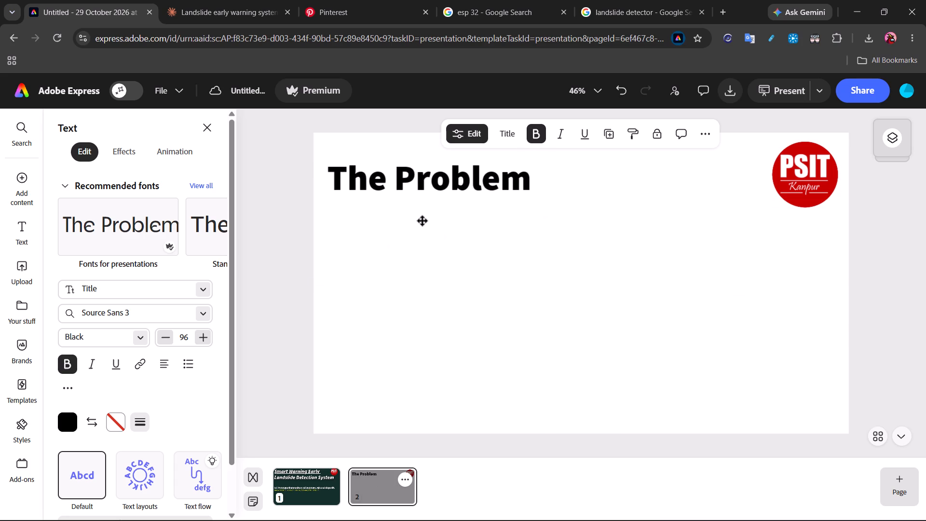
{"action": "left_click_drag", "start_coordinate": [422, 221], "coordinate": [420, 214]}
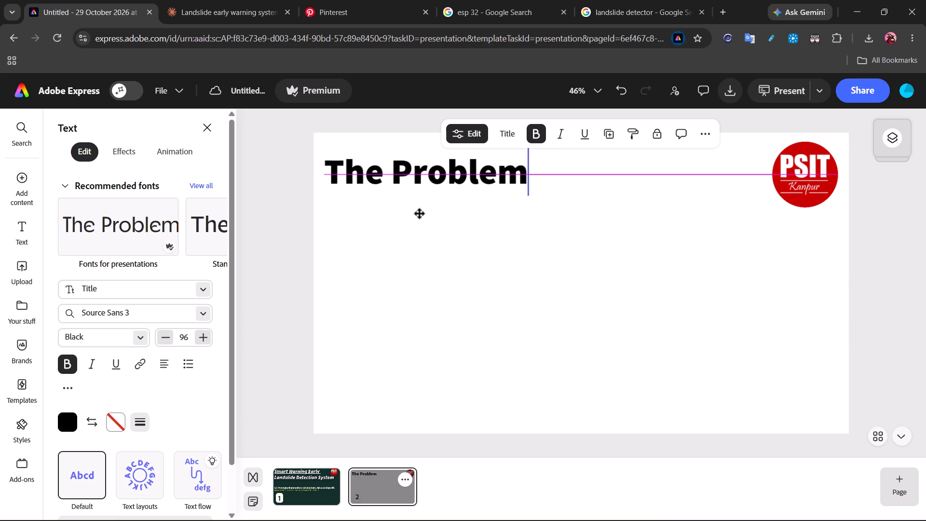
{"action": "left_click_drag", "start_coordinate": [420, 214], "coordinate": [420, 214]}
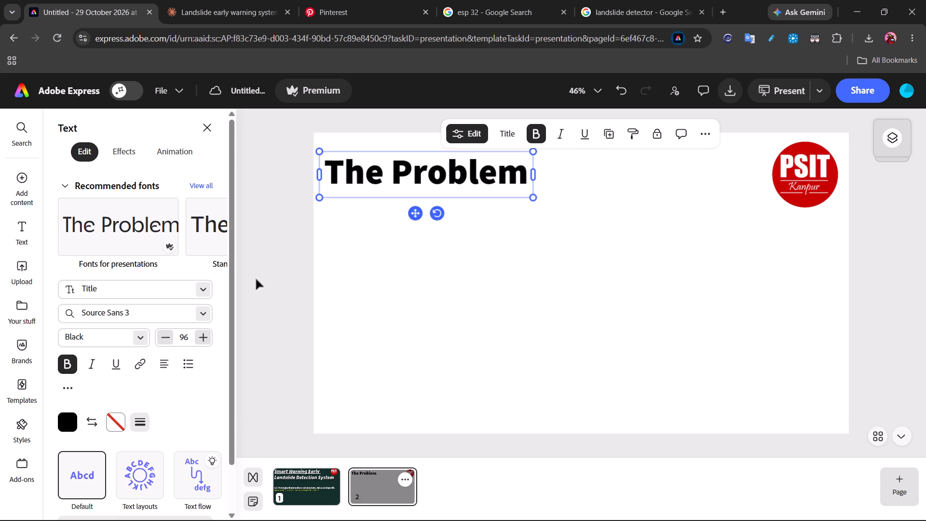
Change the font of "The Problem" heading to Abril Fatface Regular.
{"action": "left_click", "coordinate": [199, 288]}
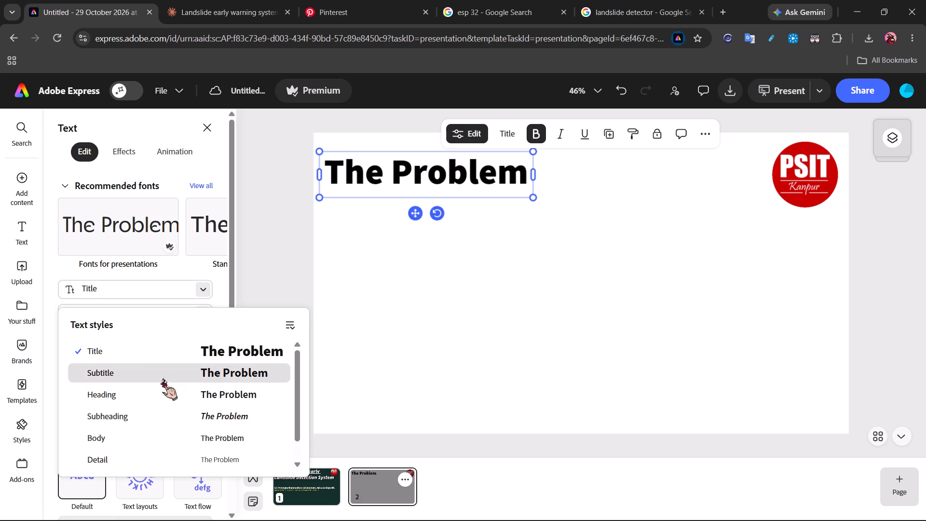
{"action": "left_click", "coordinate": [253, 247]}
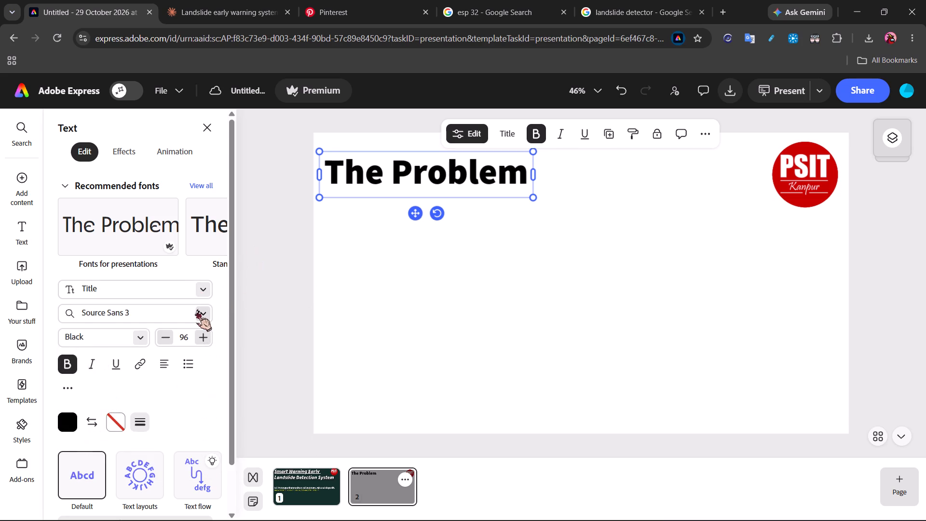
{"action": "left_click", "coordinate": [196, 310]}
{"action": "left_click", "coordinate": [200, 312]}
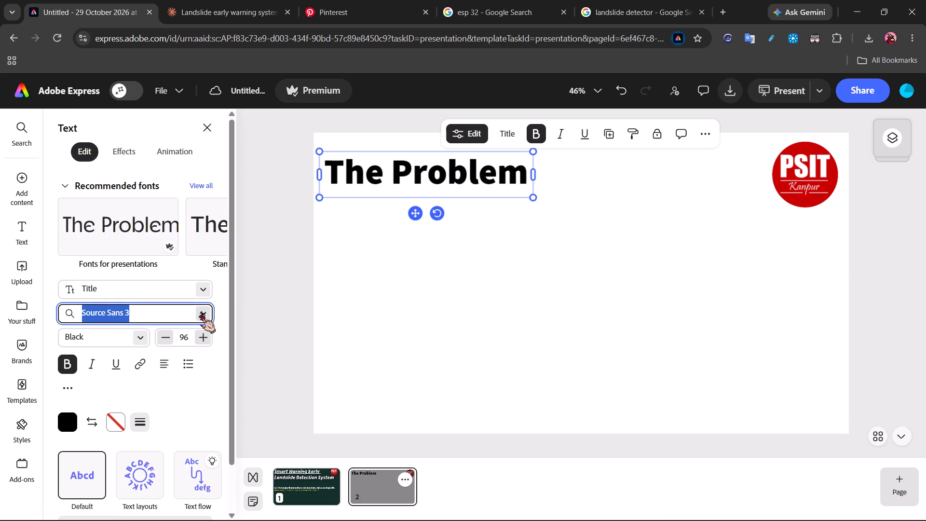
{"action": "left_click", "coordinate": [200, 312]}
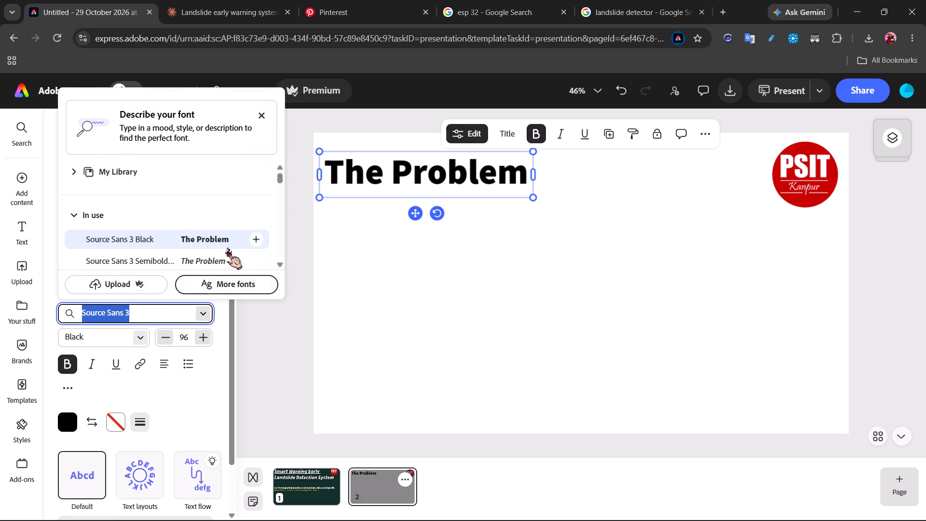
{"action": "scroll", "coordinate": [227, 248], "scroll_direction": "down", "scroll_amount": 3}
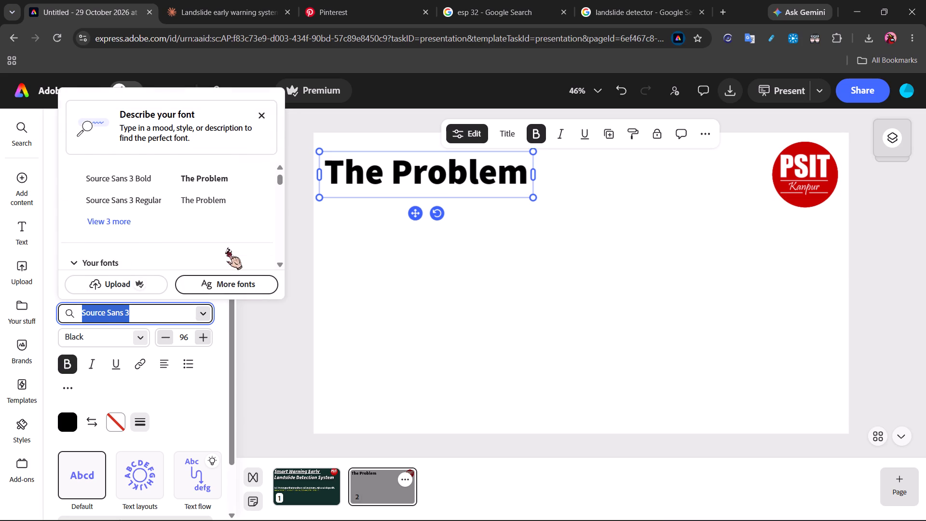
{"action": "scroll", "coordinate": [227, 248], "scroll_direction": "down", "scroll_amount": 3}
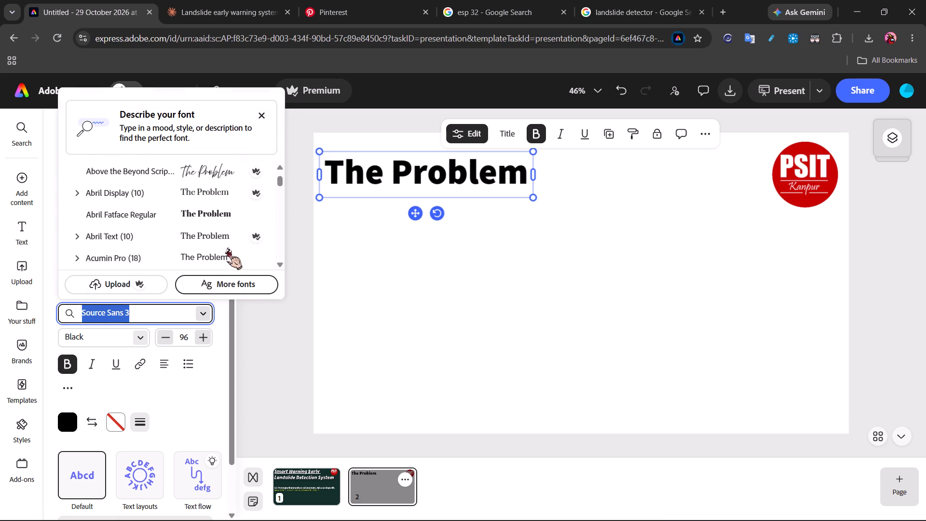
{"action": "scroll", "coordinate": [227, 248], "scroll_direction": "down", "scroll_amount": 1}
{"action": "left_click", "coordinate": [219, 207]}
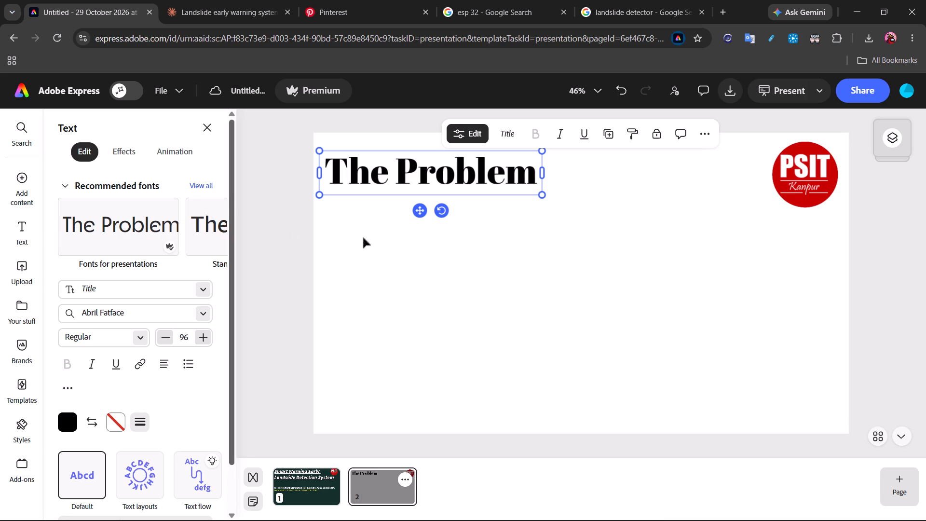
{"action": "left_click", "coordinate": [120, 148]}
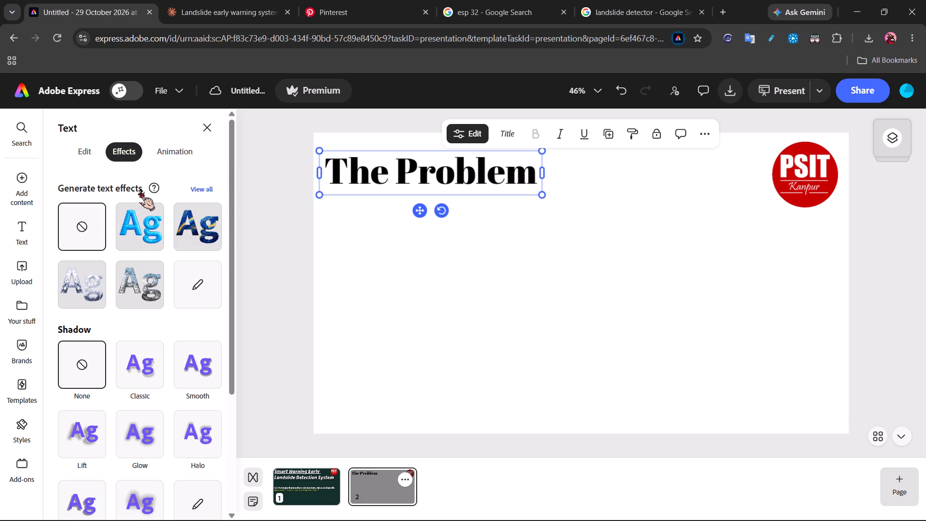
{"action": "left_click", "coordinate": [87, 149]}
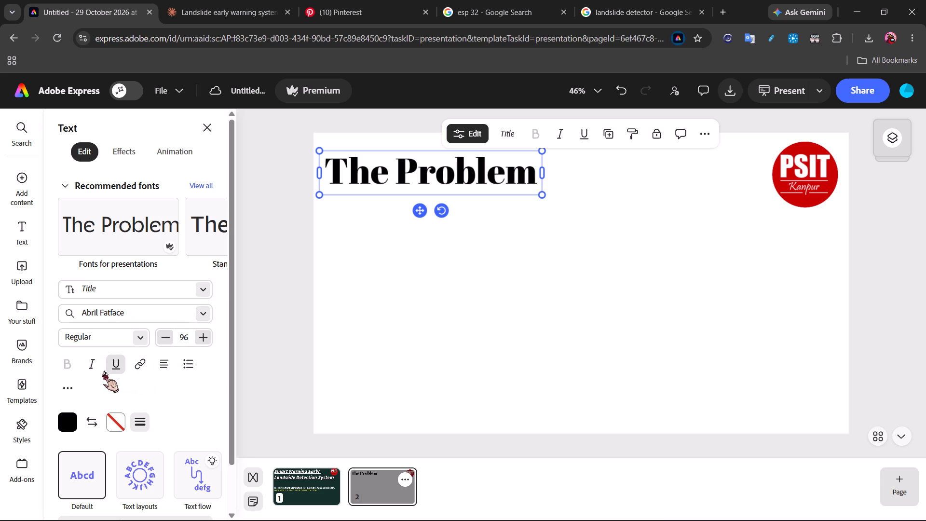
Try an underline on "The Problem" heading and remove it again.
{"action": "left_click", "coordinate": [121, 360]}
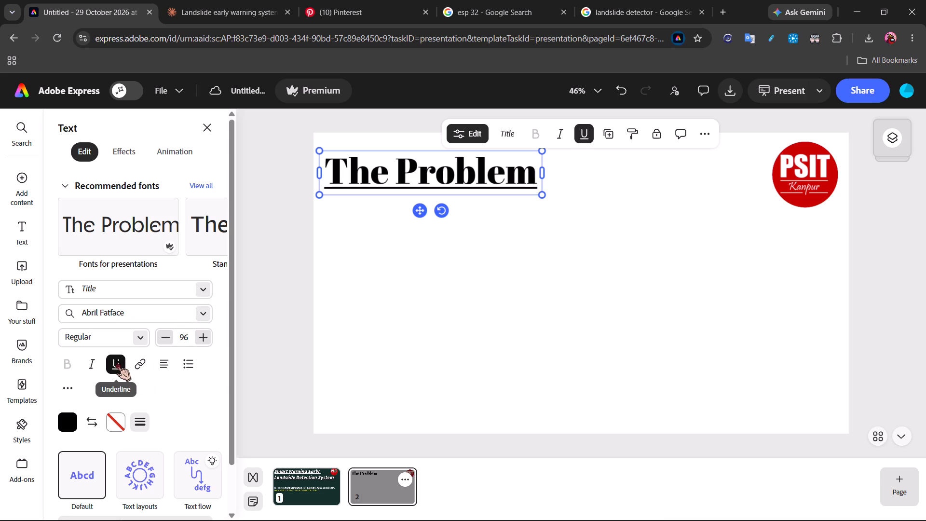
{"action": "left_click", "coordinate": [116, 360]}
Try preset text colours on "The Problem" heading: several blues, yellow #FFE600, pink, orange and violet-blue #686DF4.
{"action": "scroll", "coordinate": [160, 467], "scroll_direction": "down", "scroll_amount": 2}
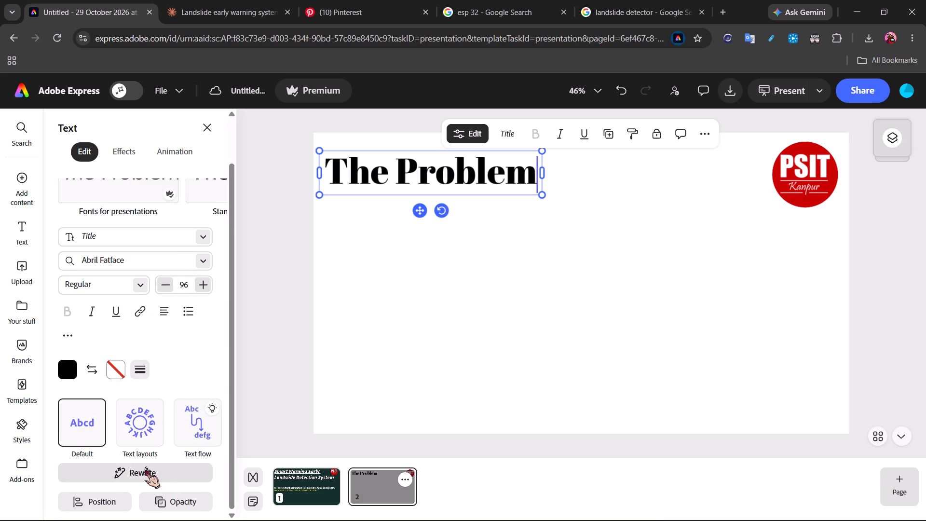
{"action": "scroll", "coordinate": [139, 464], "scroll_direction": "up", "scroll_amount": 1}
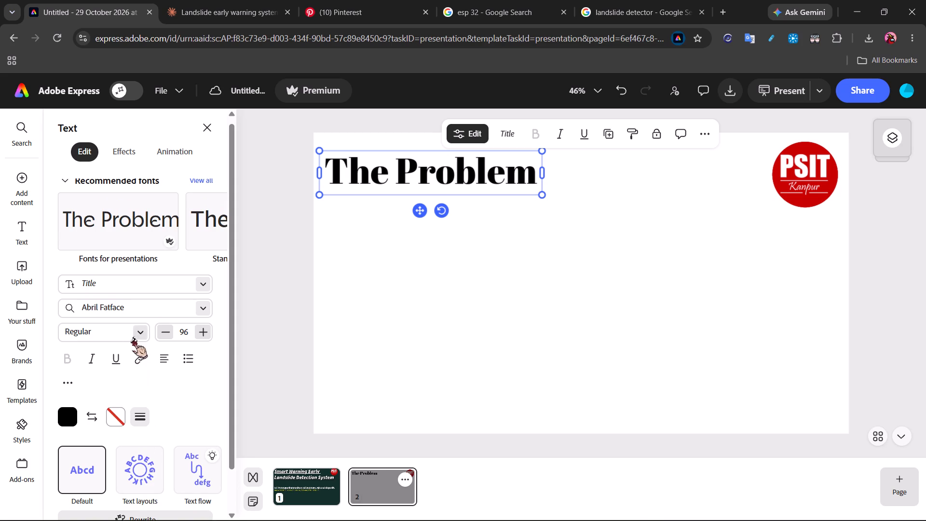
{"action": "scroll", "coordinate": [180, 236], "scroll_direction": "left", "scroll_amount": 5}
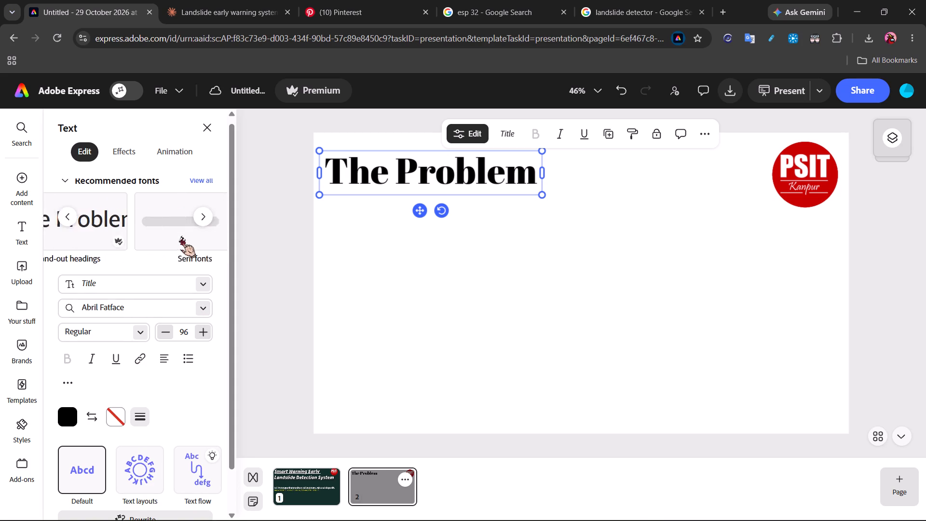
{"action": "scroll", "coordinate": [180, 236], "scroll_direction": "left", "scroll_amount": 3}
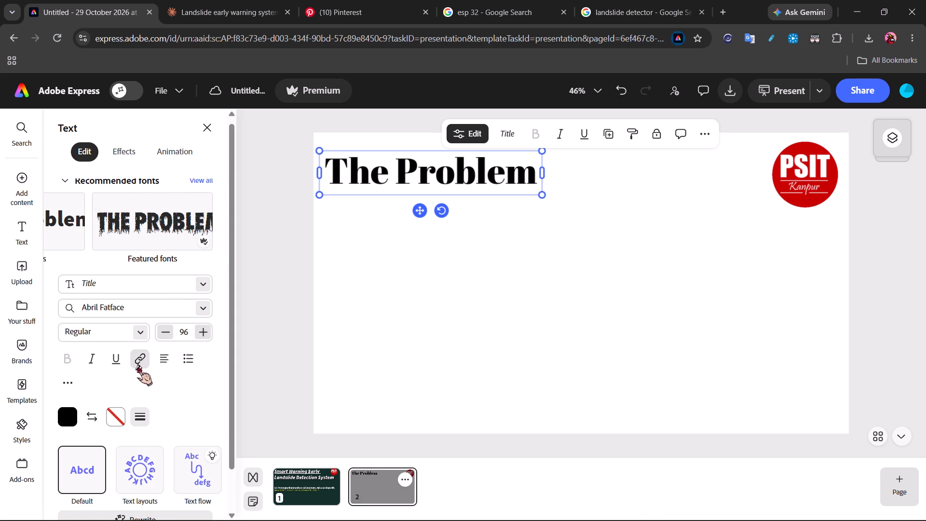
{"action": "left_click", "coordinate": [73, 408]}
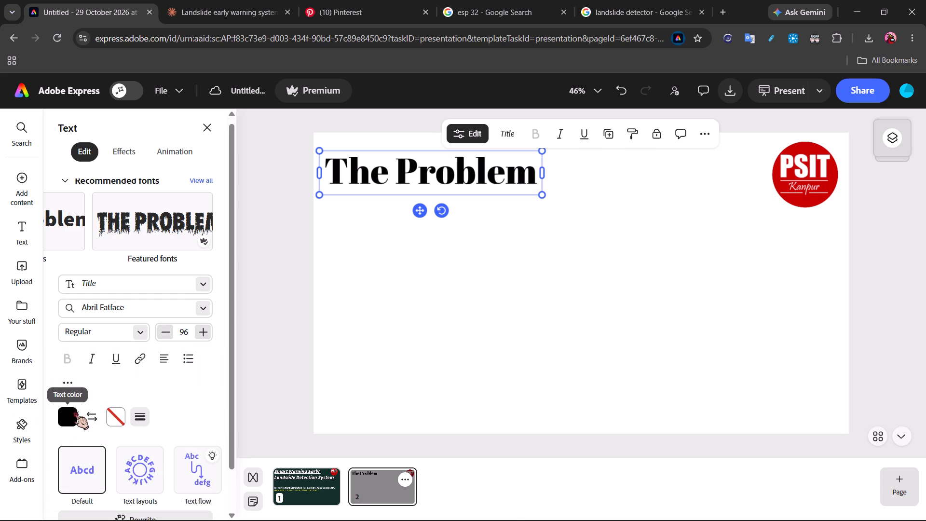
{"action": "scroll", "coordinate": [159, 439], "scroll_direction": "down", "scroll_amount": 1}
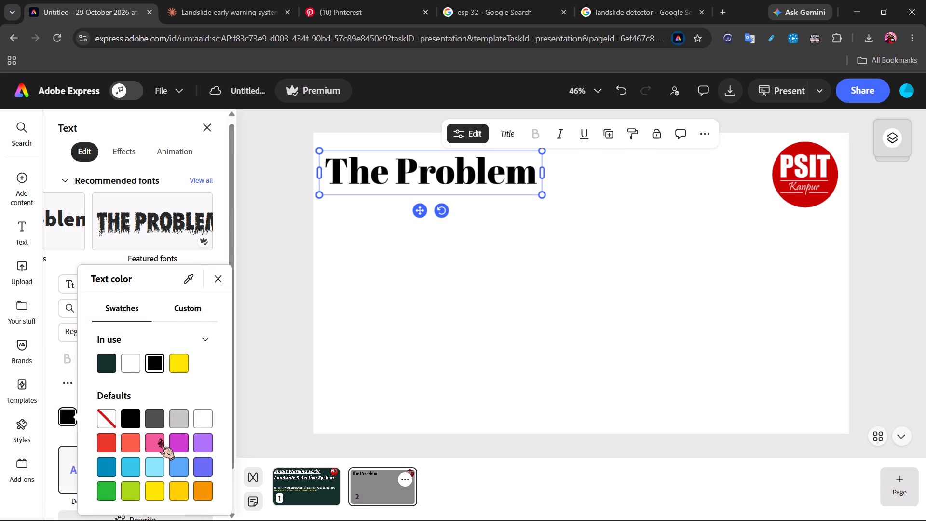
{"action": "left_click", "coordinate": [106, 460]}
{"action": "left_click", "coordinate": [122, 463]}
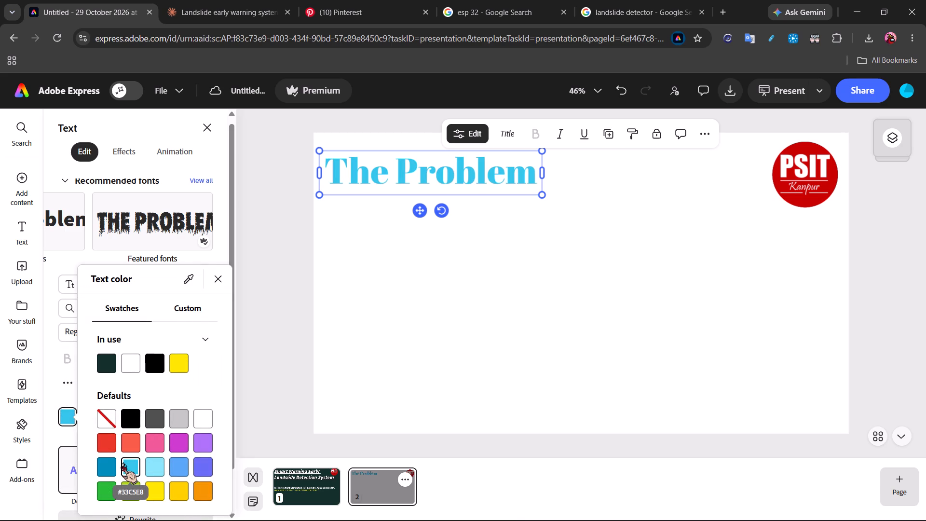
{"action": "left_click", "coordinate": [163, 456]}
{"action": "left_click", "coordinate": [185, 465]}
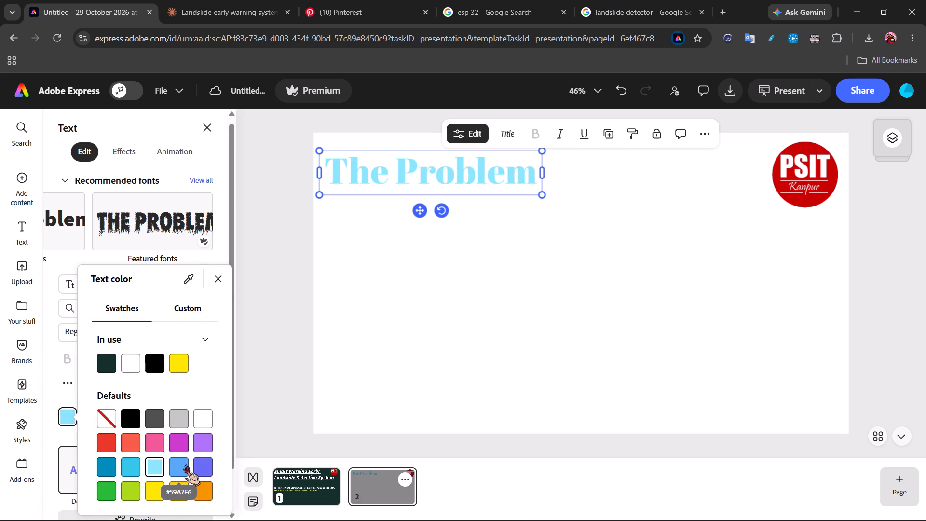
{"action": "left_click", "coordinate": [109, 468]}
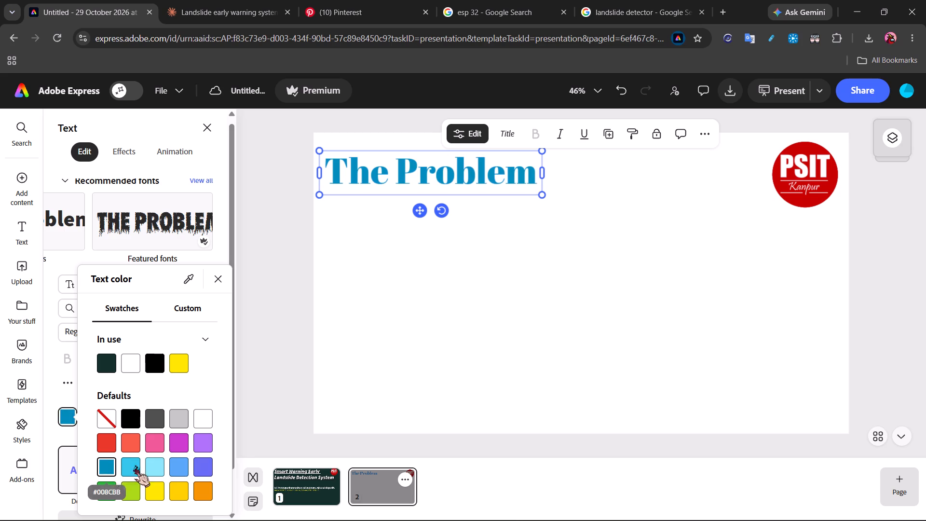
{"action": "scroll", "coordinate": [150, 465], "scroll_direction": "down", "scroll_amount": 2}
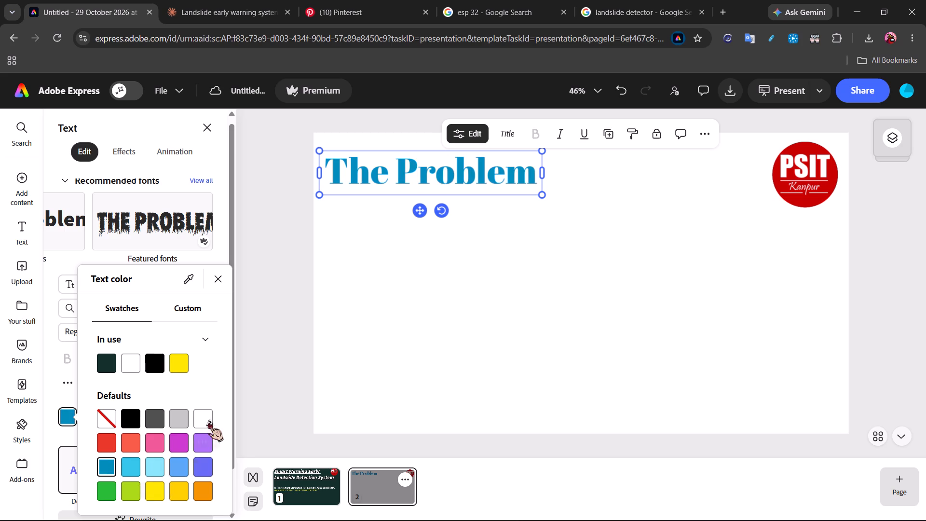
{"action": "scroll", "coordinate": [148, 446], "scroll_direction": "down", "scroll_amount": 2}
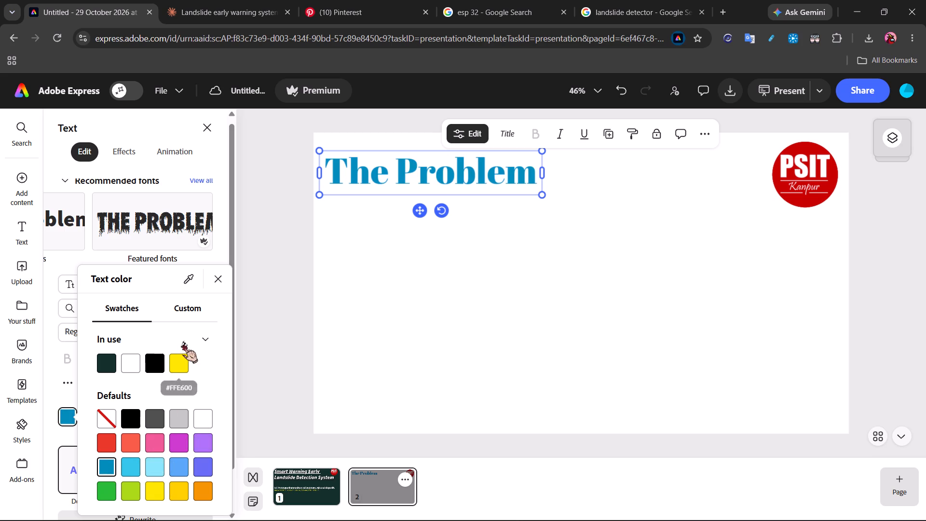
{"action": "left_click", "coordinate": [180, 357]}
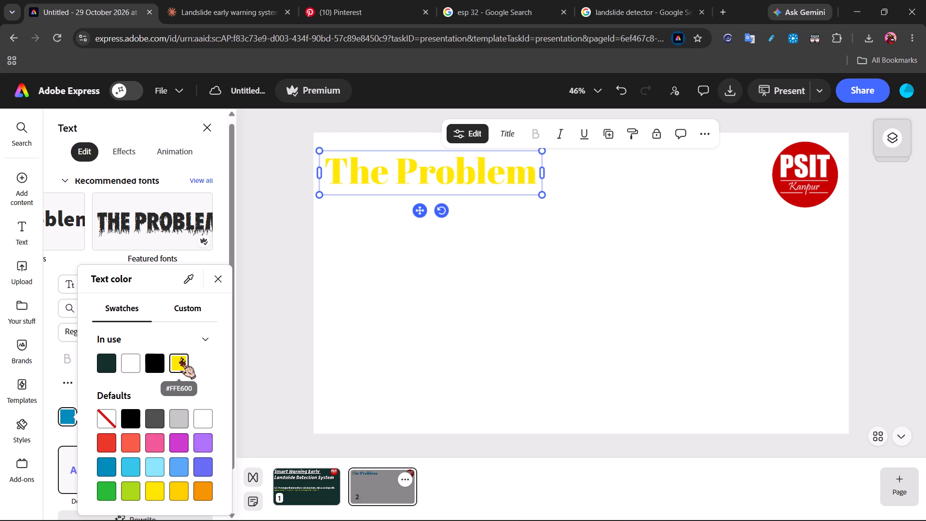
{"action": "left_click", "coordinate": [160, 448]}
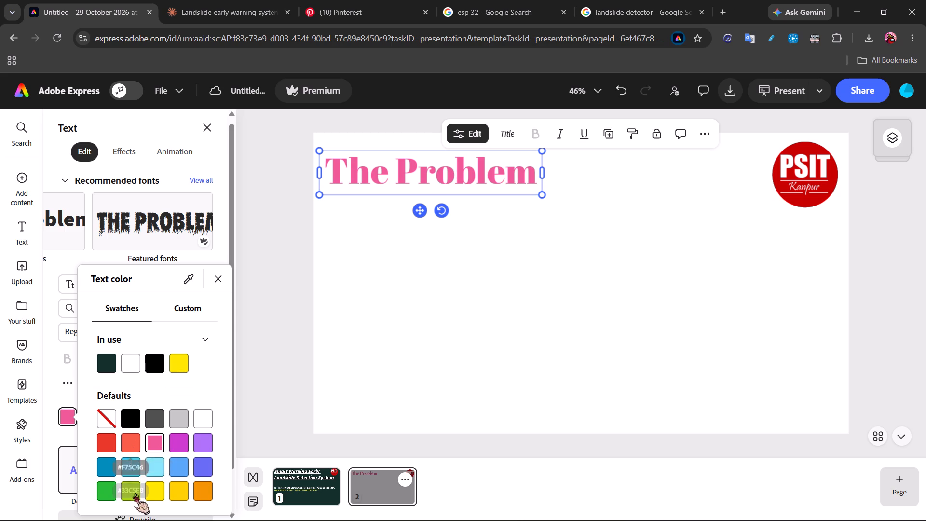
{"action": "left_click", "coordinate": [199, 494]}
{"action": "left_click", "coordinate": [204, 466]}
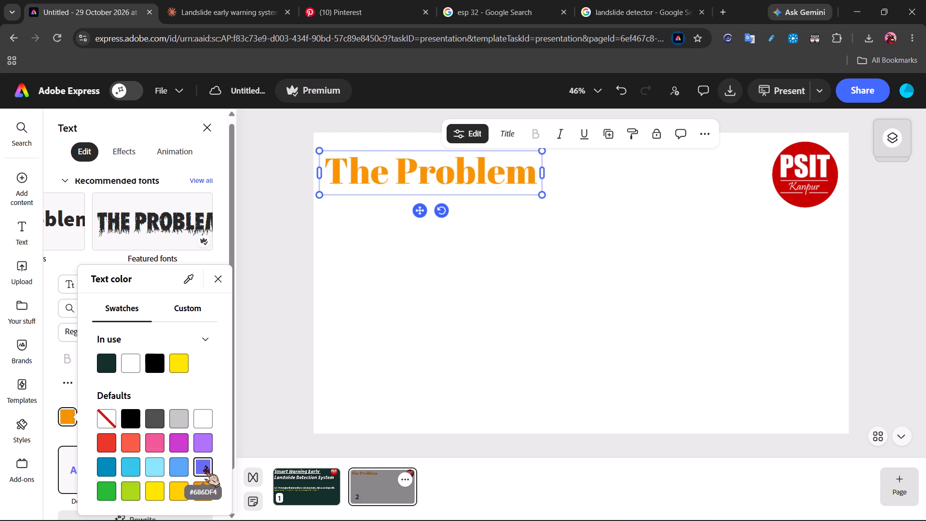
{"action": "left_click", "coordinate": [107, 466]}
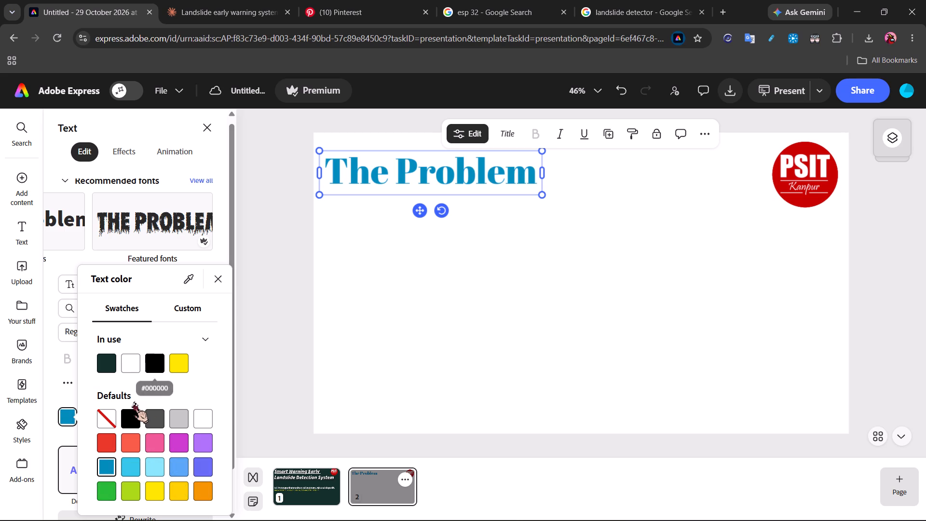
{"action": "scroll", "coordinate": [133, 402], "scroll_direction": "down", "scroll_amount": 2}
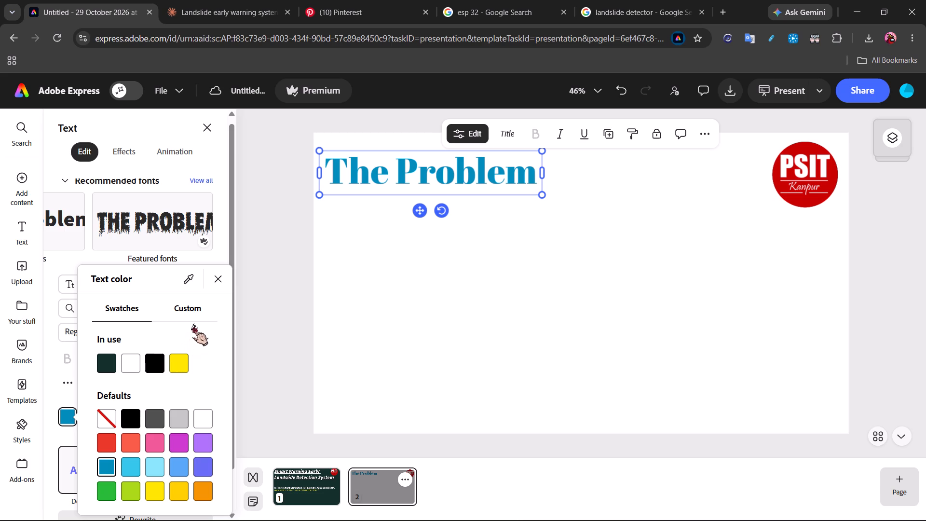
{"action": "left_click", "coordinate": [194, 306]}
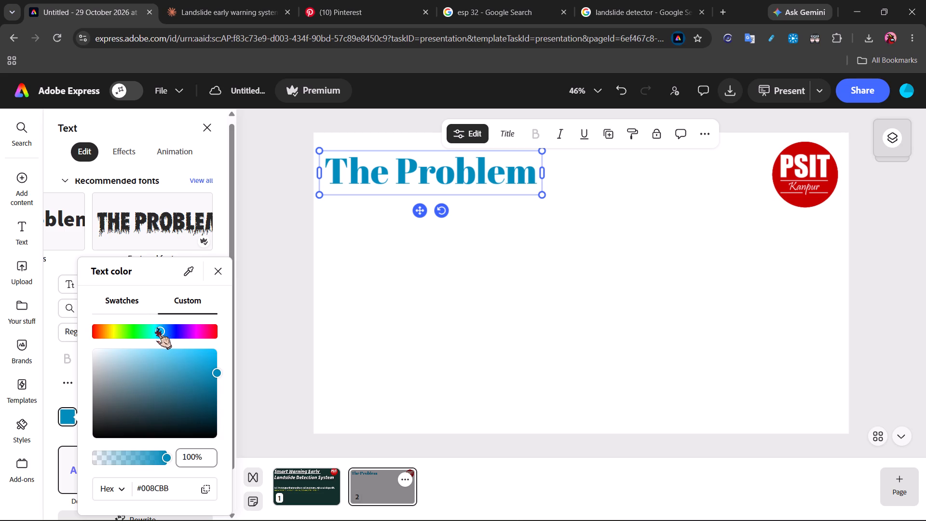
{"action": "left_click_drag", "start_coordinate": [156, 328], "coordinate": [209, 344]}
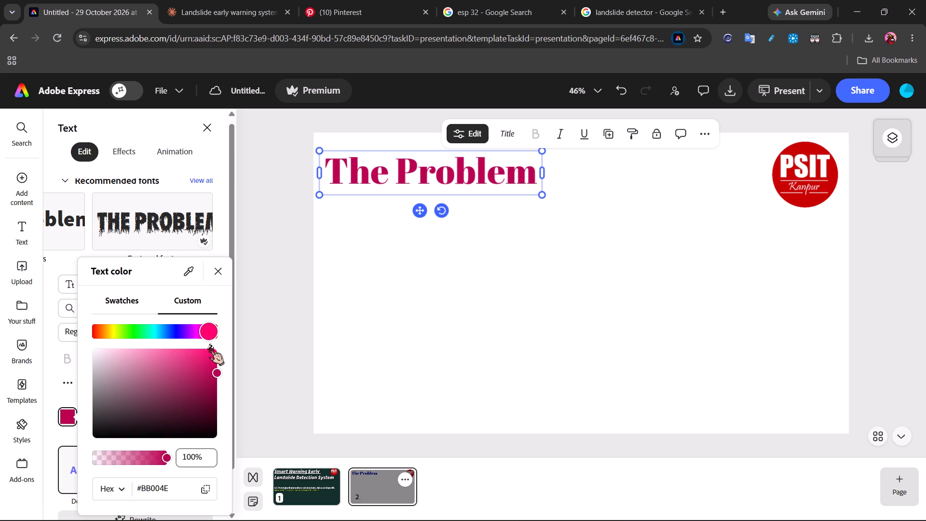